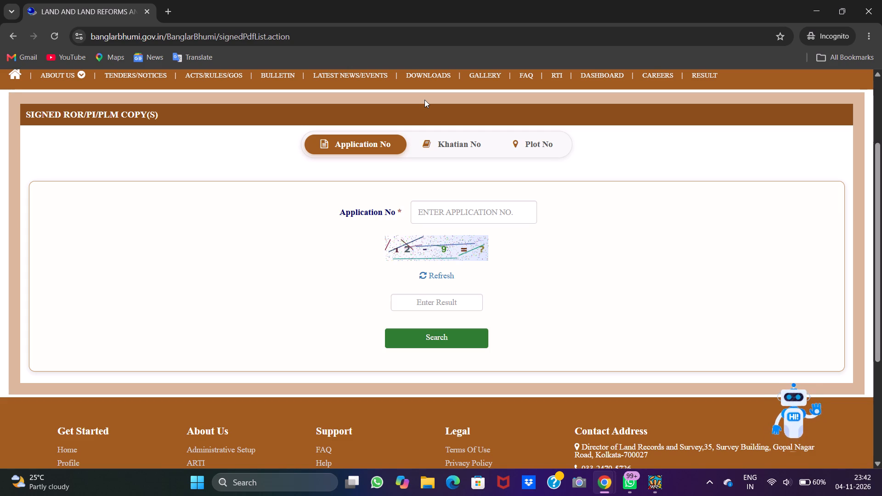
{"action": "left_click", "coordinate": [424, 100]}
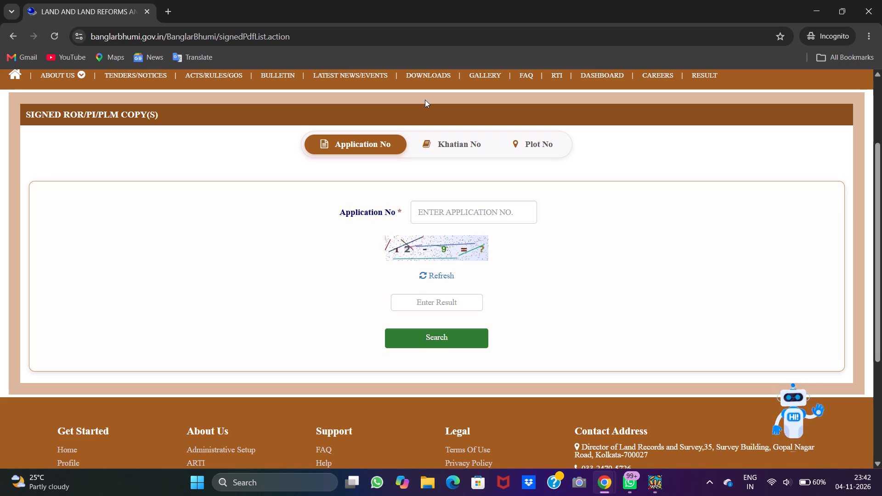
{"action": "left_click", "coordinate": [496, 206]}
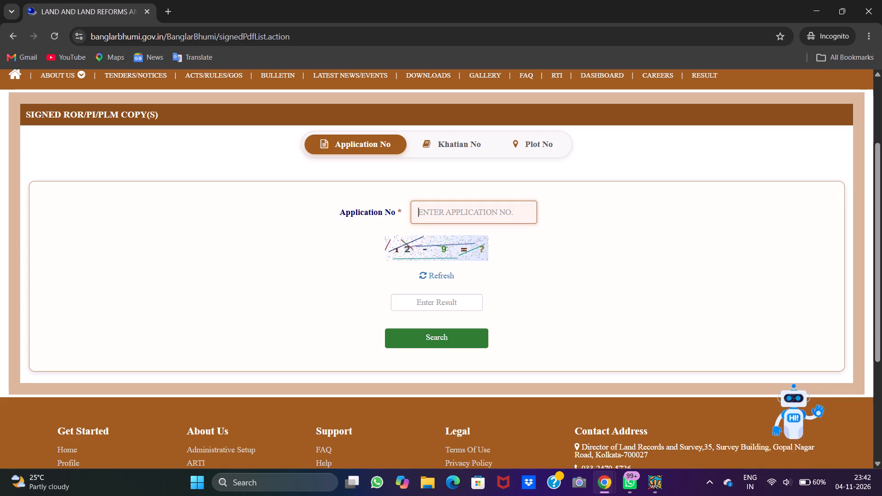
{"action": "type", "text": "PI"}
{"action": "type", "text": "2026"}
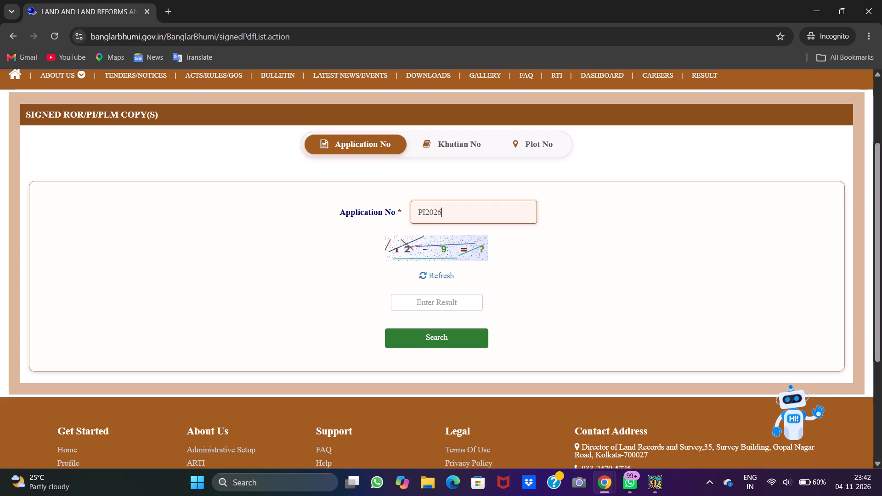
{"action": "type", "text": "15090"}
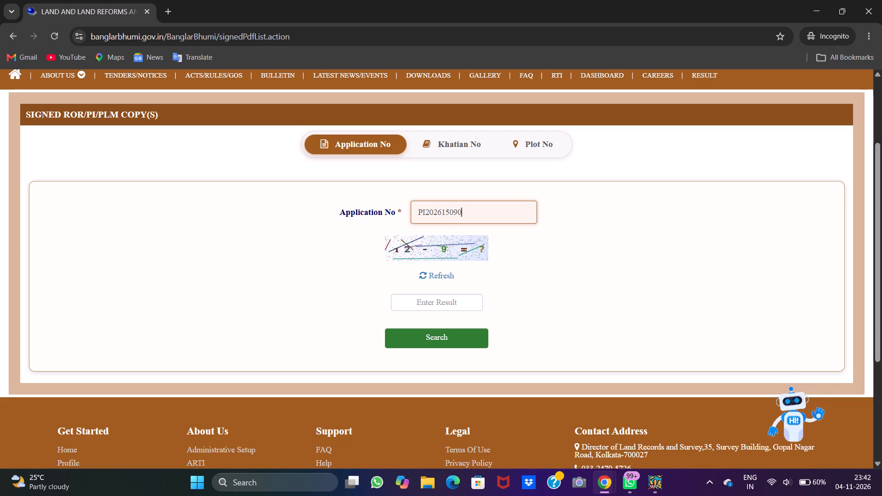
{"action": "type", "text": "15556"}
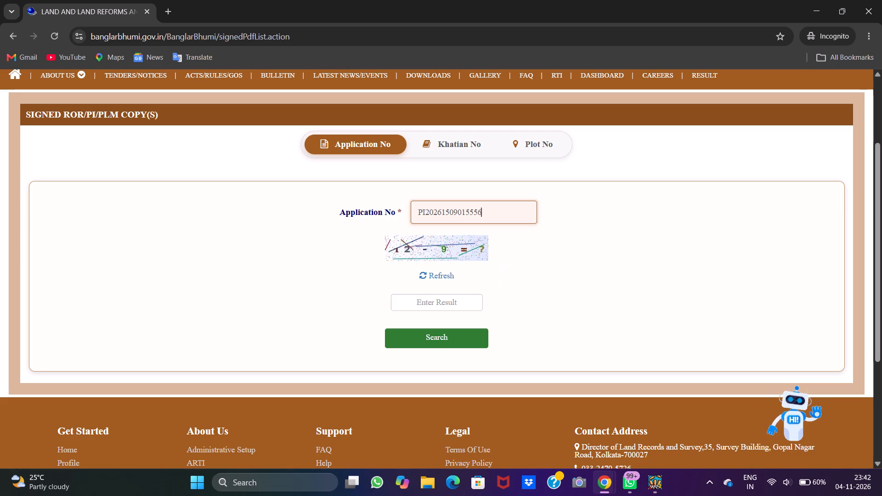
{"action": "left_click", "coordinate": [474, 305]}
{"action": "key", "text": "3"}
{"action": "left_click", "coordinate": [451, 348]}
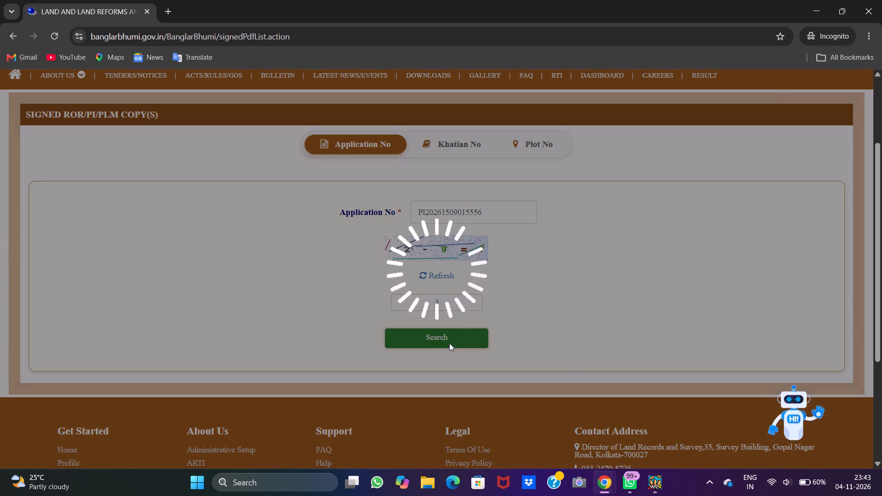
{"action": "left_click", "coordinate": [435, 245]}
{"action": "left_click", "coordinate": [441, 250]}
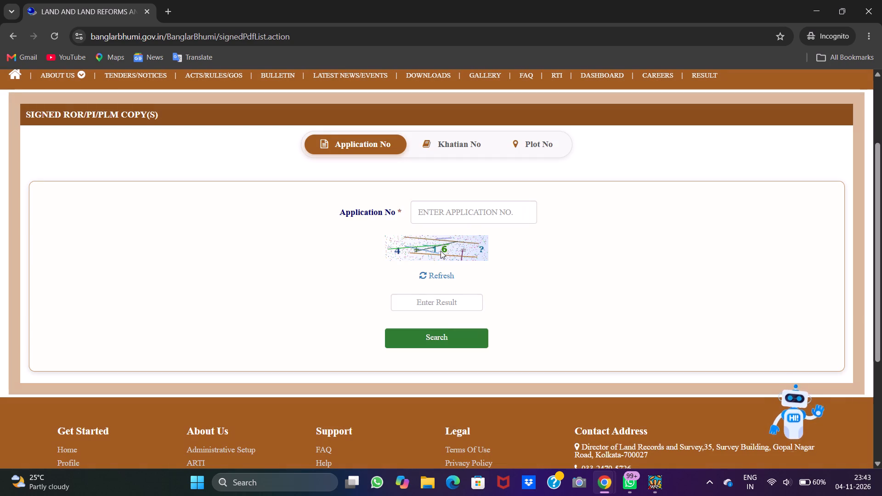
{"action": "left_click", "coordinate": [447, 221]}
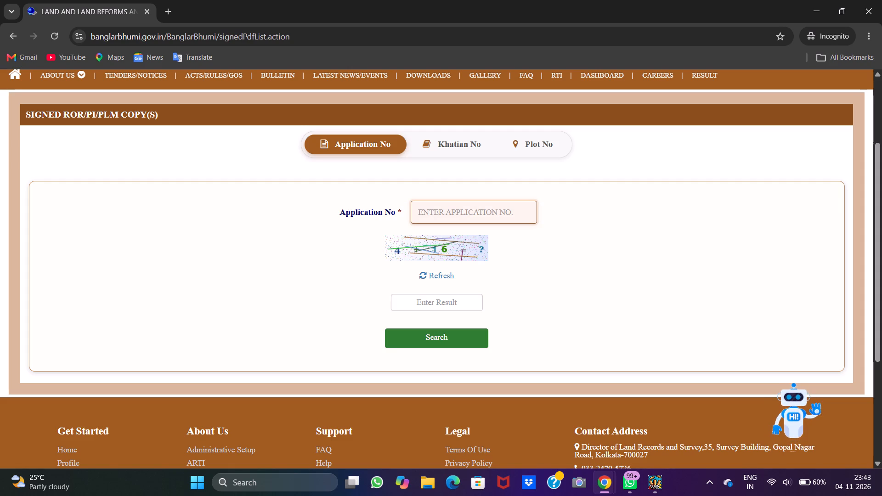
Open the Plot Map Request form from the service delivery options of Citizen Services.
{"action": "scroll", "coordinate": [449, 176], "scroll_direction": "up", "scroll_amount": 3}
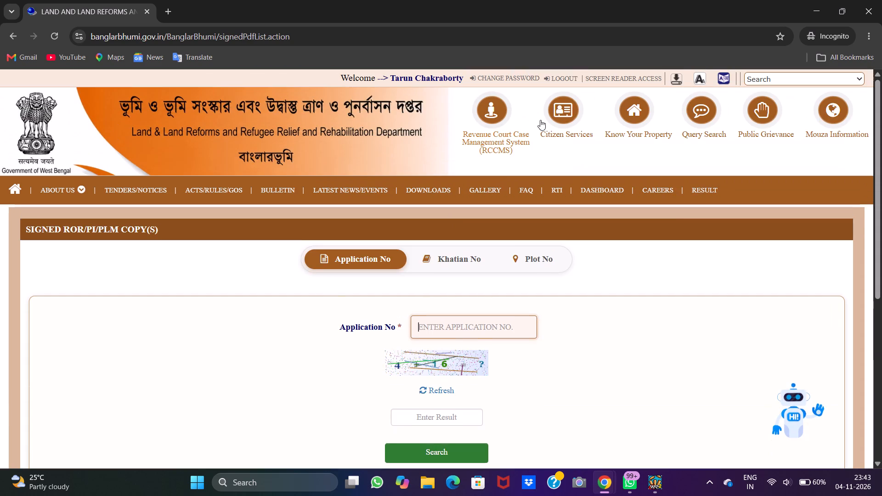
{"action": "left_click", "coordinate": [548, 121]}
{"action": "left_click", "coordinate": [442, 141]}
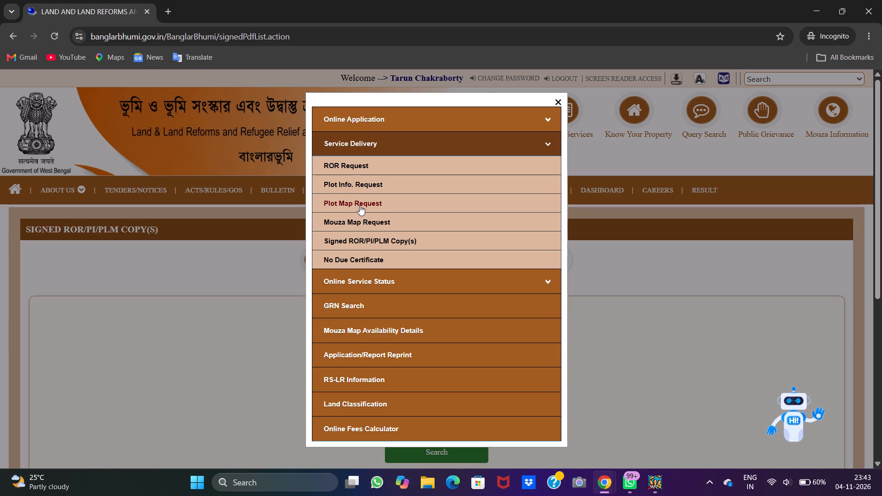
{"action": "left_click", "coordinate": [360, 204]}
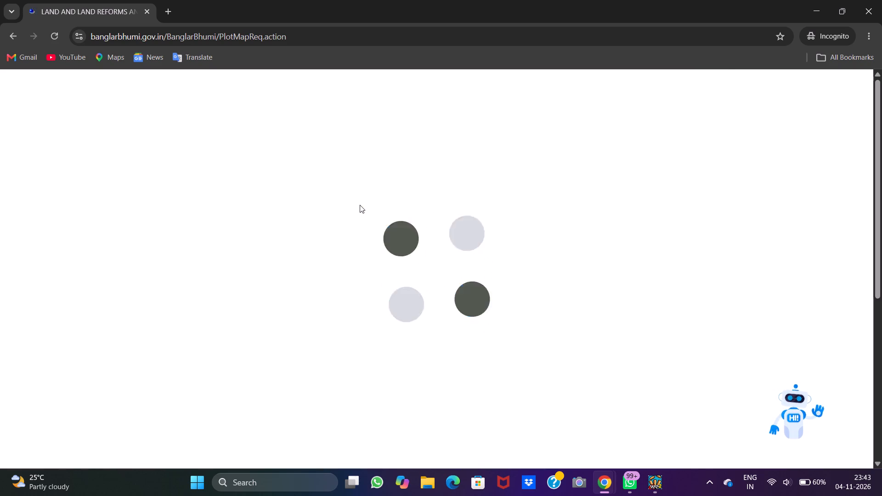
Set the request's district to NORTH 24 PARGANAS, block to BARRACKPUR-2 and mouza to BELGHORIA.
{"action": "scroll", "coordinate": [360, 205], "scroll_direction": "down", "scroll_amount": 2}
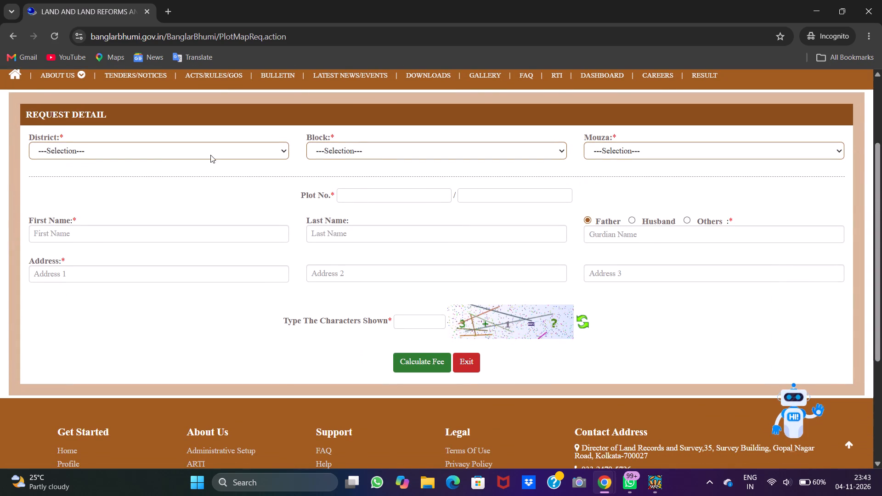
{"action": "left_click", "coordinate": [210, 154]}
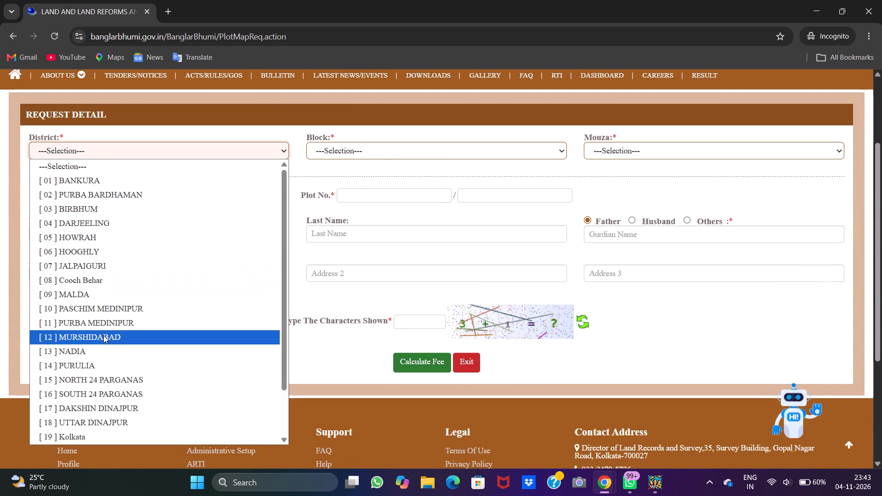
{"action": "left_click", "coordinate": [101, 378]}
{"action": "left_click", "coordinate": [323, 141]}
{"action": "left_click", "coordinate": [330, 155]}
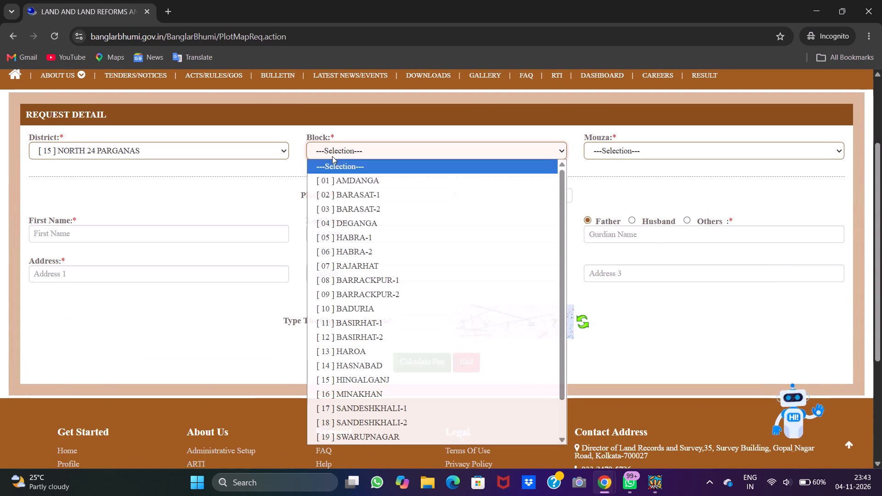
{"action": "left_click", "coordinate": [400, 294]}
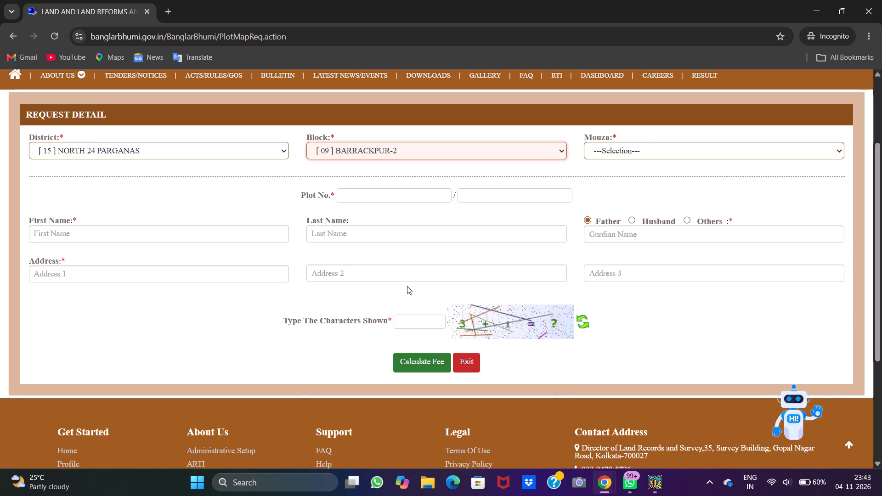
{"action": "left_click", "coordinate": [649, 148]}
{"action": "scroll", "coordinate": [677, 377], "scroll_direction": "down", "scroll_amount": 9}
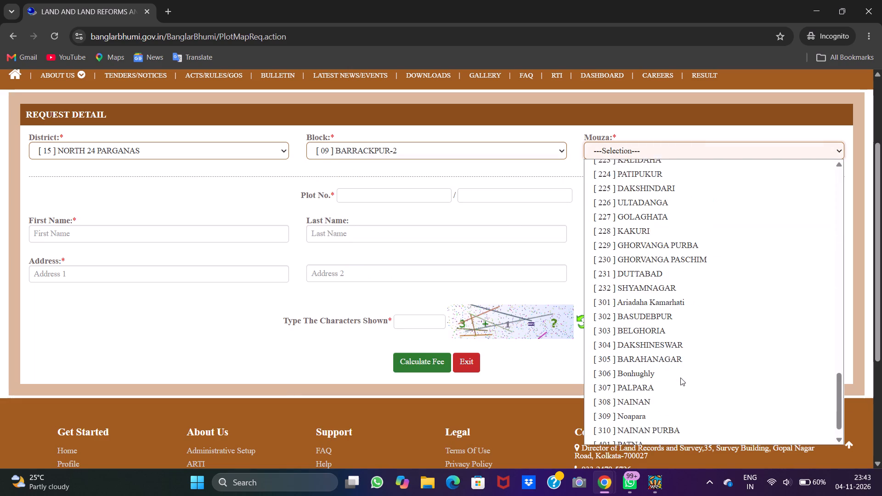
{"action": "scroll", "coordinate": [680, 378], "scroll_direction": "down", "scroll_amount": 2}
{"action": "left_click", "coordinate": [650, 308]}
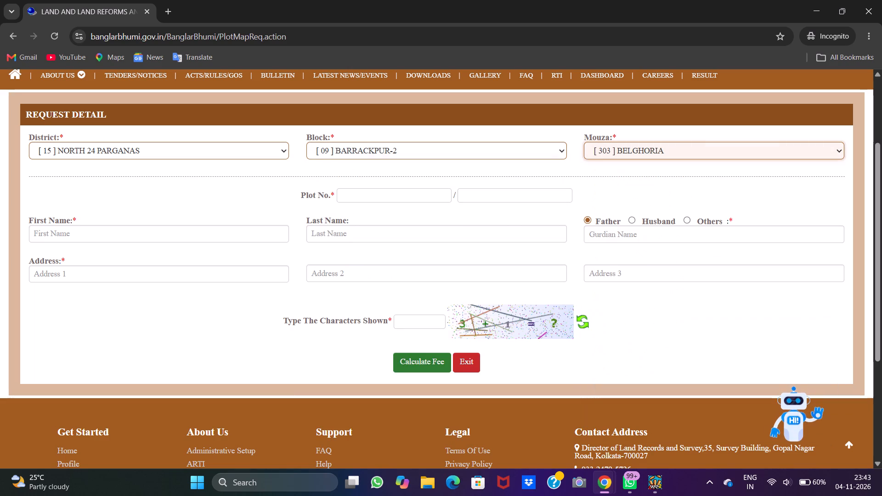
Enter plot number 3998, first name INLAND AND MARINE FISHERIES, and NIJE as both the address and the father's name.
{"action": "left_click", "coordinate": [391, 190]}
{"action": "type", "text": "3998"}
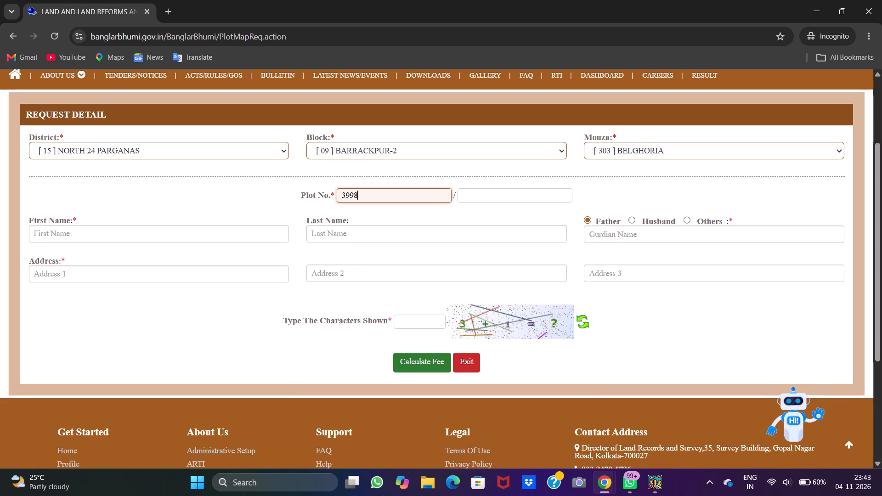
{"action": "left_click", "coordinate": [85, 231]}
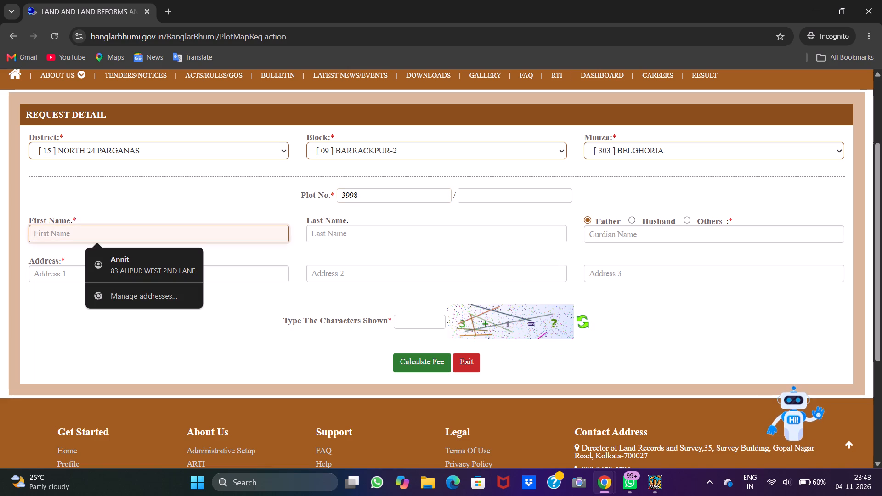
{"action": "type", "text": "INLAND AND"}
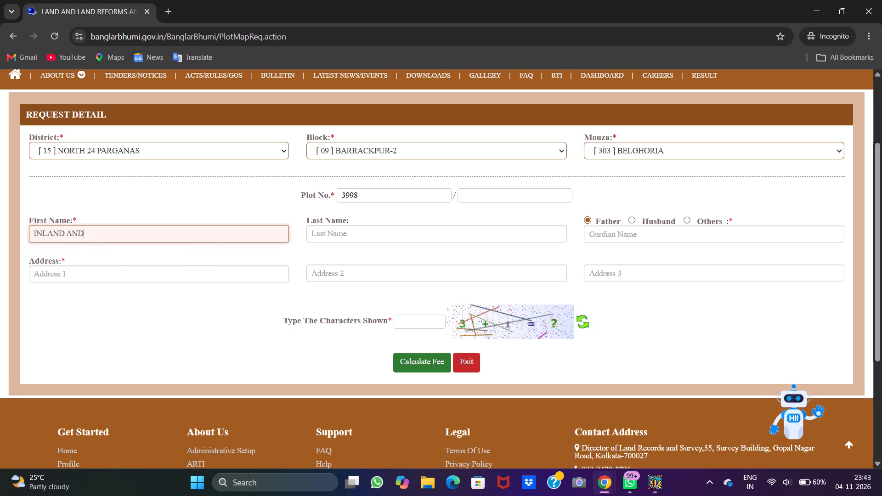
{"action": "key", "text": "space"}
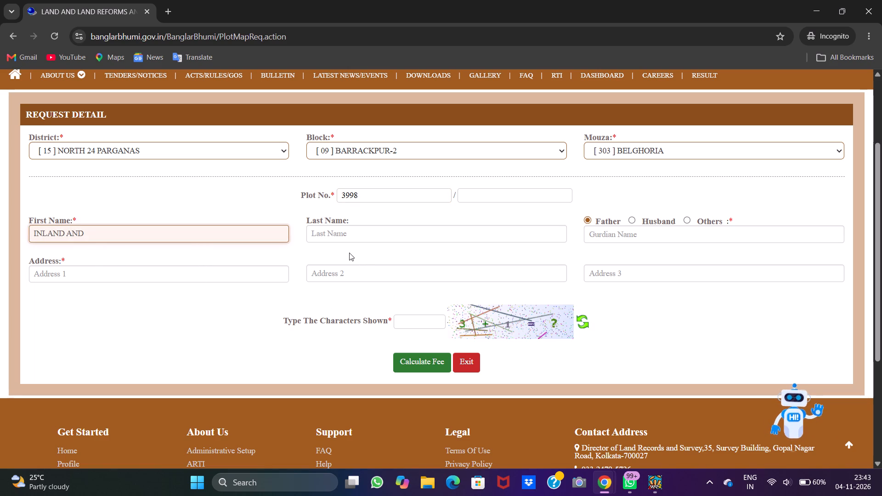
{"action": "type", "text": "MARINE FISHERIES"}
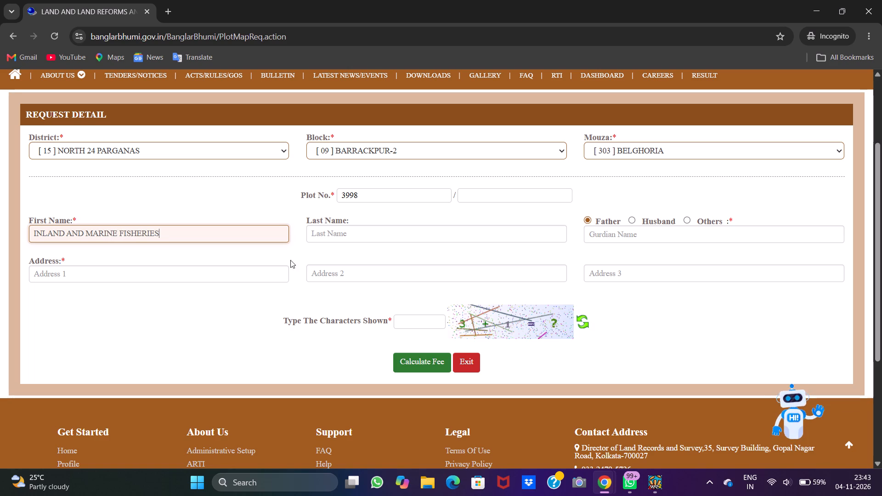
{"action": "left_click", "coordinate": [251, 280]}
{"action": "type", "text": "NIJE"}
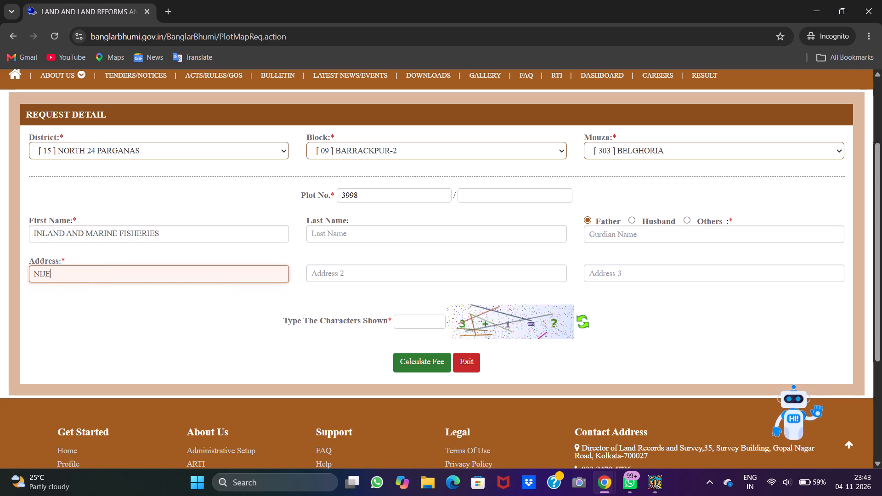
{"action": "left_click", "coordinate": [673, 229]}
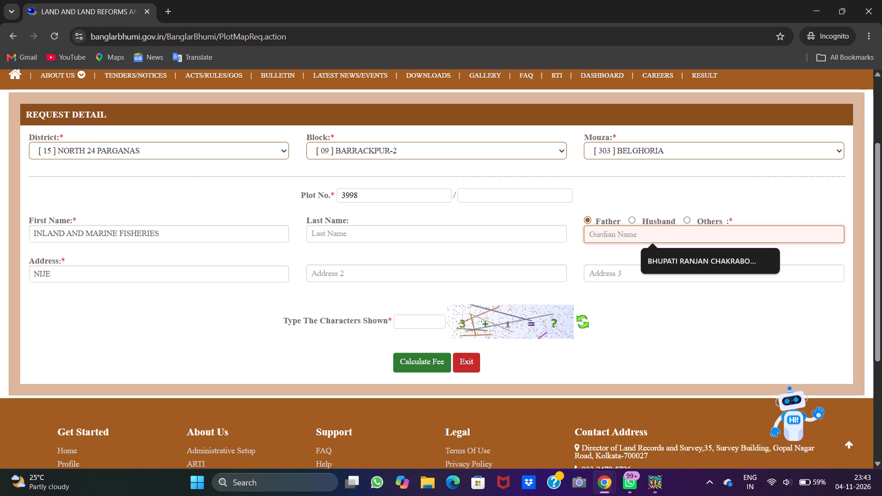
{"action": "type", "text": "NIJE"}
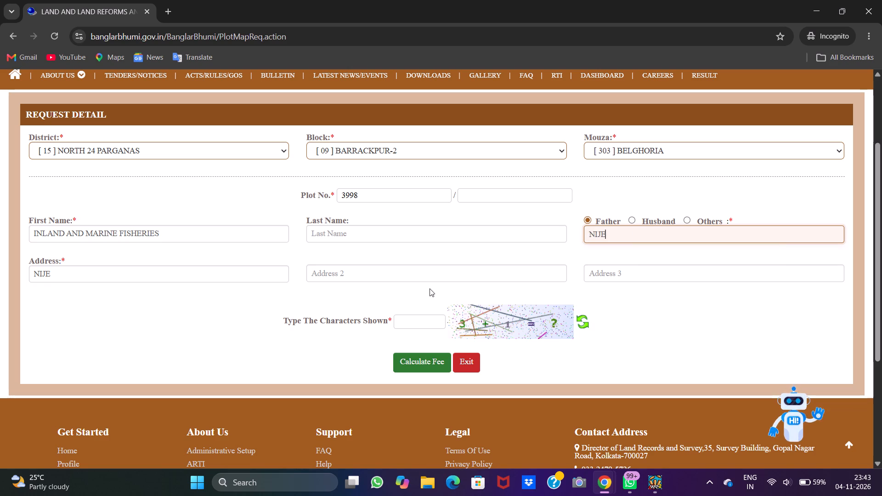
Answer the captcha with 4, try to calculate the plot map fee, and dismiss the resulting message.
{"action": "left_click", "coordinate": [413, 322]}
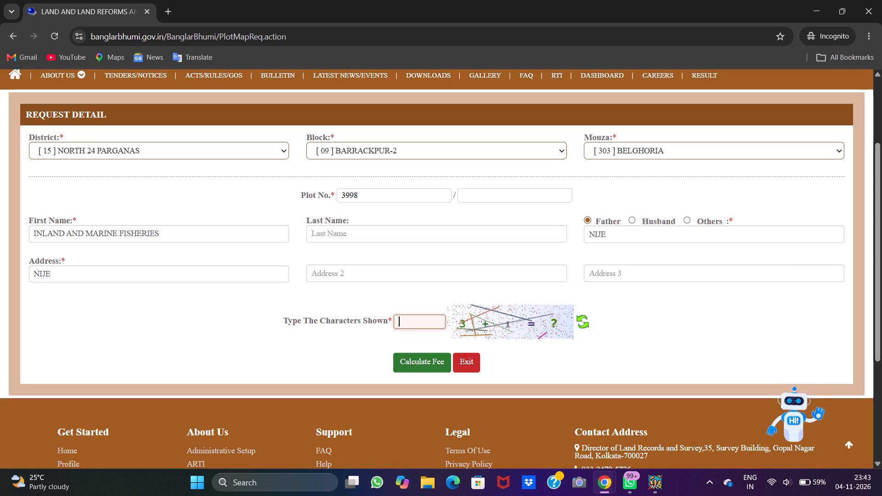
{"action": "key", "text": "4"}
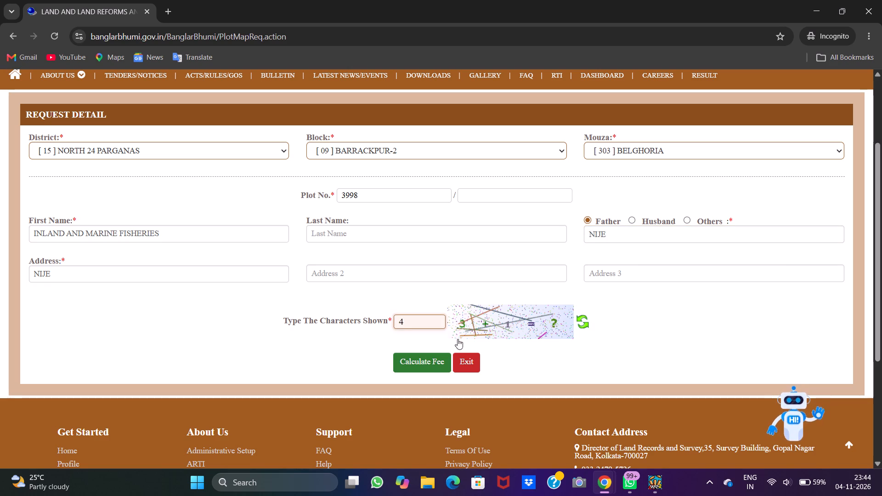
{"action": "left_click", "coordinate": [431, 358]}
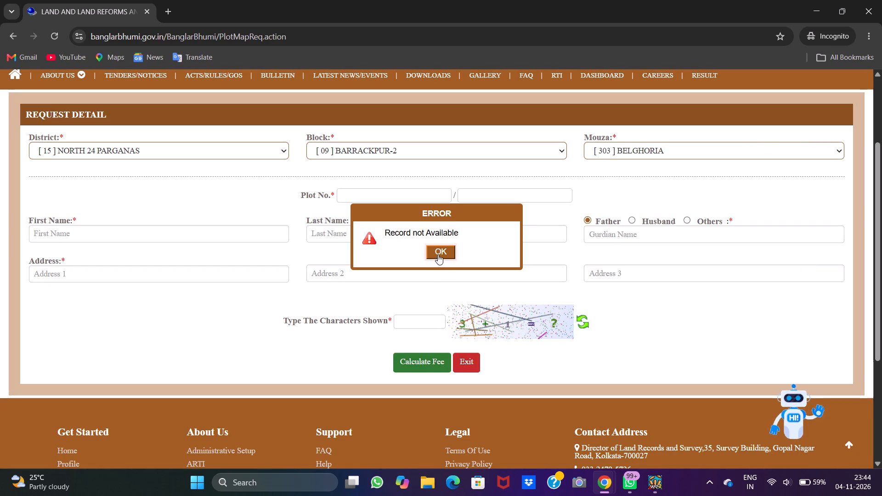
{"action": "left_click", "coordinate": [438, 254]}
Open the Plot Info. Request form from the service delivery options of Citizen Services.
{"action": "scroll", "coordinate": [424, 208], "scroll_direction": "up", "scroll_amount": 2}
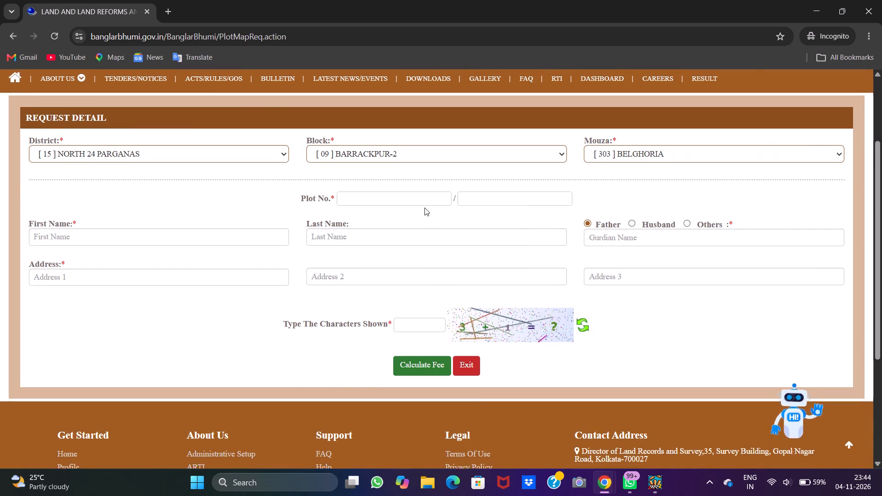
{"action": "scroll", "coordinate": [392, 288], "scroll_direction": "down", "scroll_amount": 2}
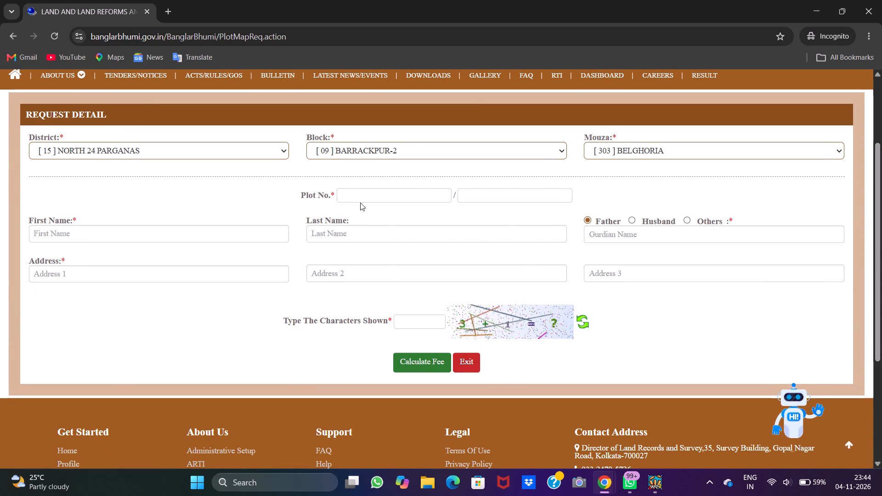
{"action": "scroll", "coordinate": [304, 220], "scroll_direction": "up", "scroll_amount": 3}
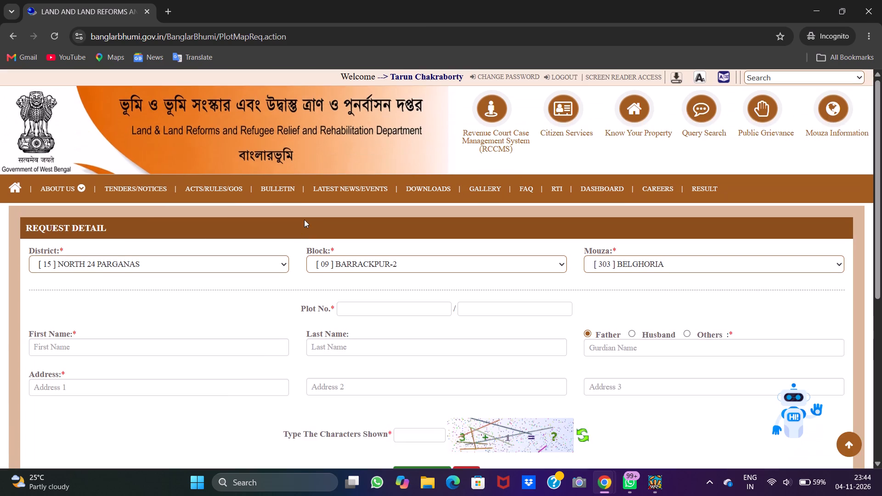
{"action": "left_click", "coordinate": [566, 107]}
{"action": "left_click", "coordinate": [384, 144]}
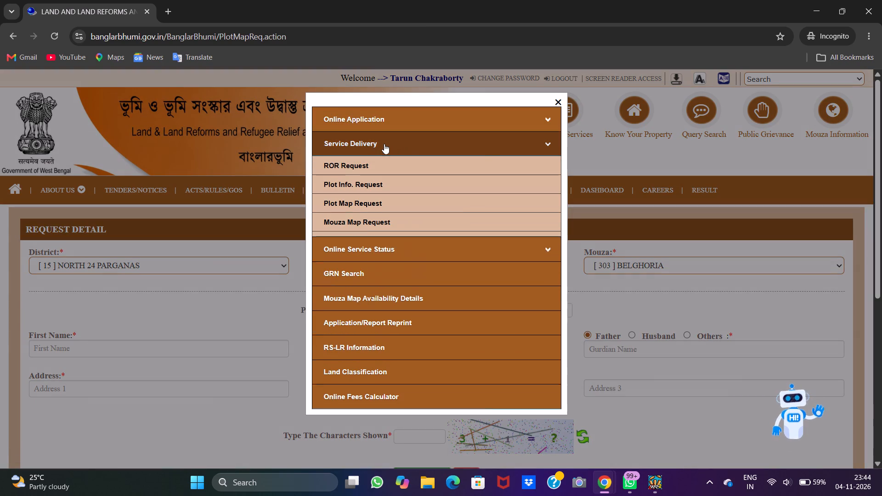
{"action": "left_click", "coordinate": [354, 181]}
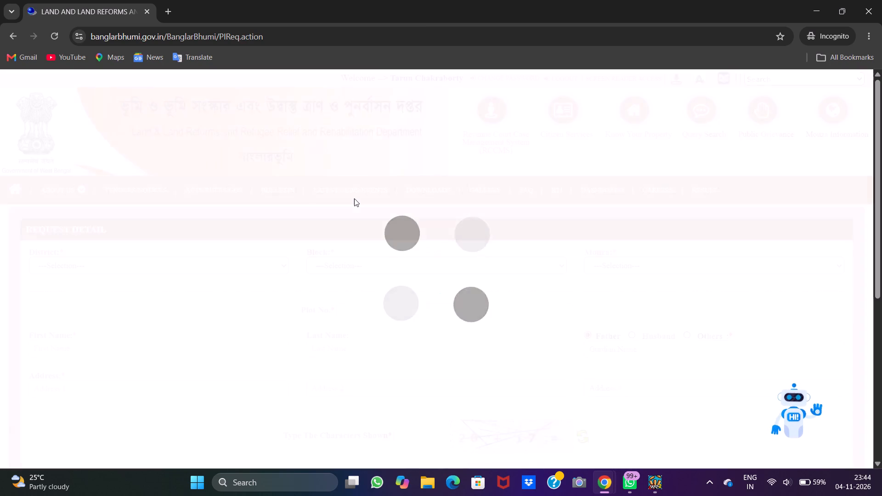
Set the plot information request's district to NORTH 24 PARGANAS, block to BARRACKPUR-2 and mouza to DAKSHIN NIMTA.
{"action": "scroll", "coordinate": [354, 198], "scroll_direction": "down", "scroll_amount": 2}
{"action": "left_click", "coordinate": [238, 153]}
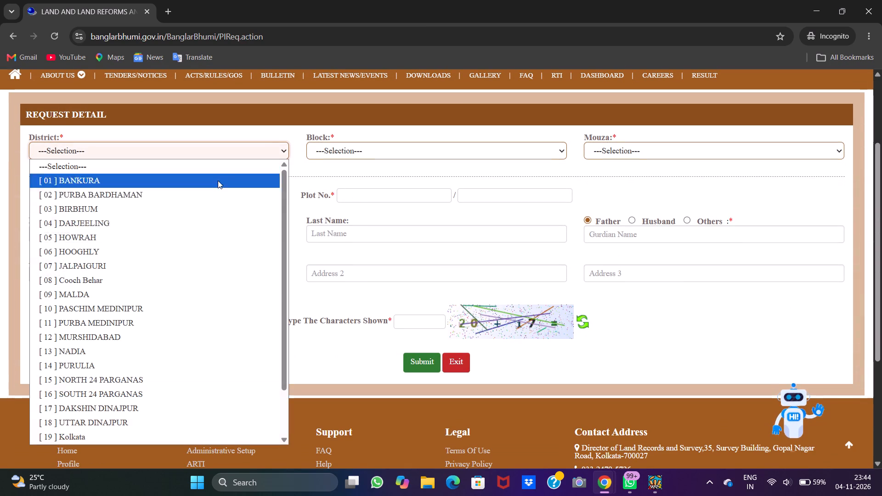
{"action": "left_click", "coordinate": [115, 374]}
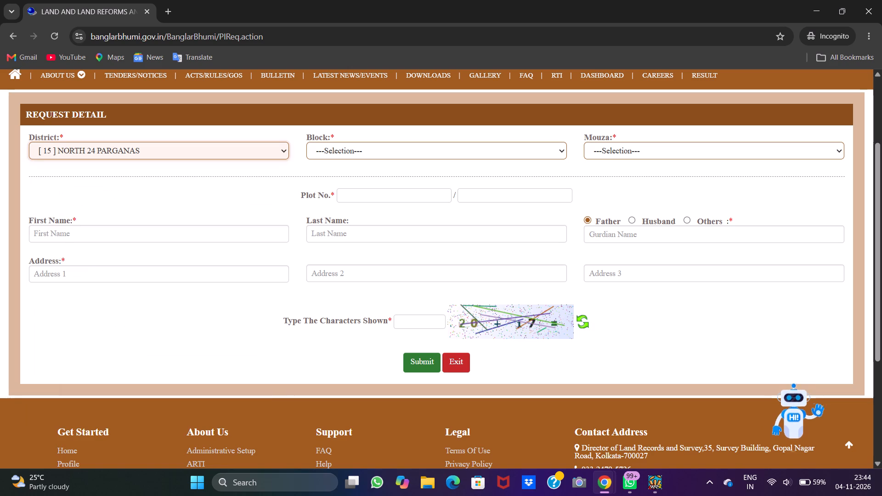
{"action": "left_click", "coordinate": [344, 158]}
{"action": "left_click", "coordinate": [384, 290]}
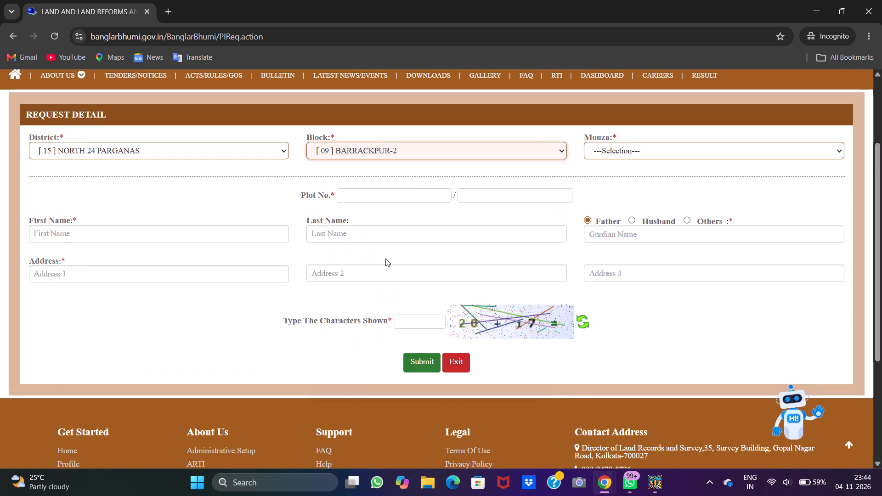
{"action": "left_click", "coordinate": [626, 142]}
{"action": "scroll", "coordinate": [637, 287], "scroll_direction": "down", "scroll_amount": 7}
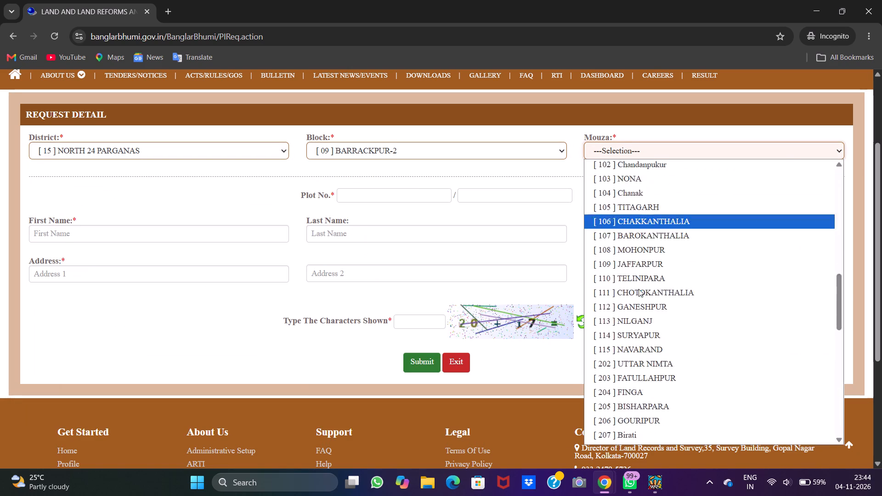
{"action": "scroll", "coordinate": [639, 289], "scroll_direction": "down", "scroll_amount": 2}
{"action": "scroll", "coordinate": [626, 241], "scroll_direction": "up", "scroll_amount": 1}
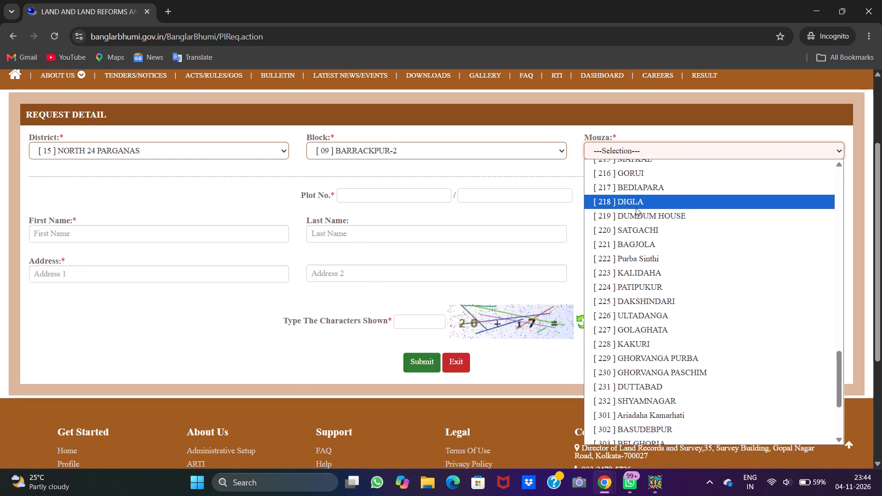
{"action": "scroll", "coordinate": [636, 208], "scroll_direction": "up", "scroll_amount": 1}
{"action": "left_click", "coordinate": [637, 176]}
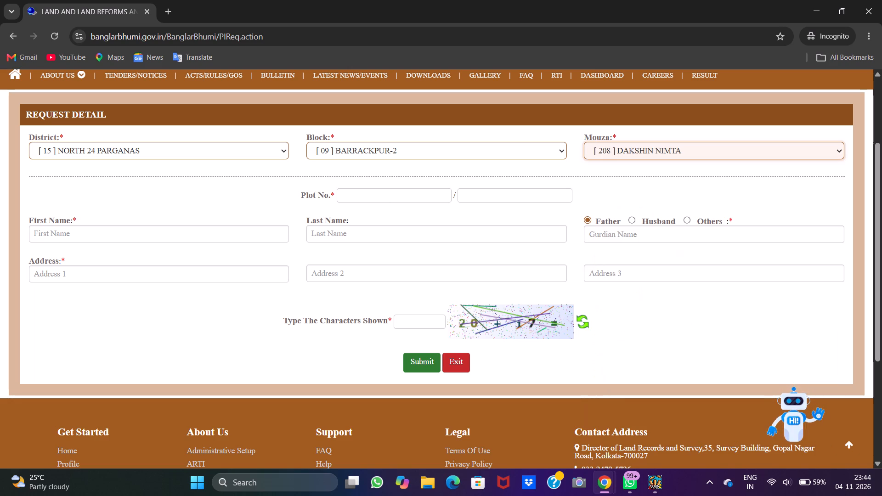
Enter plot number 4823 and the applicant's name, moving the surname into Last Name, and fill in the father's name from the saved suggestion.
{"action": "left_click", "coordinate": [381, 192]}
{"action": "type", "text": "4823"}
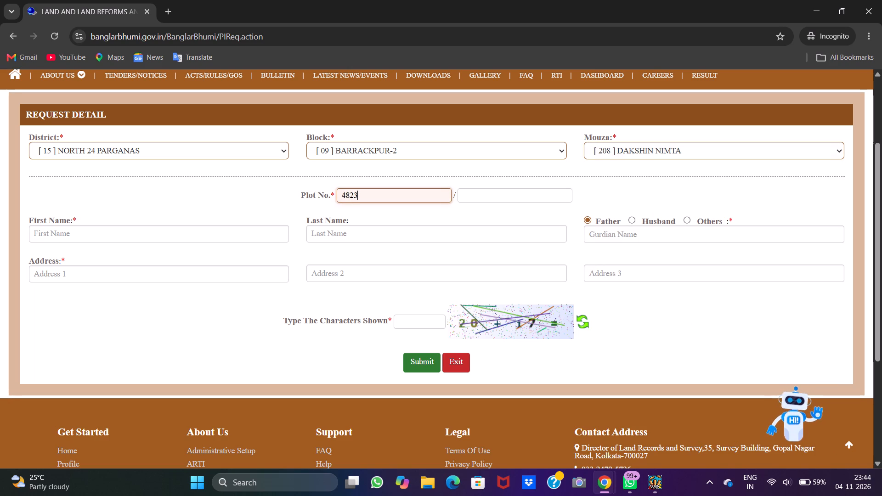
{"action": "left_click", "coordinate": [218, 241]}
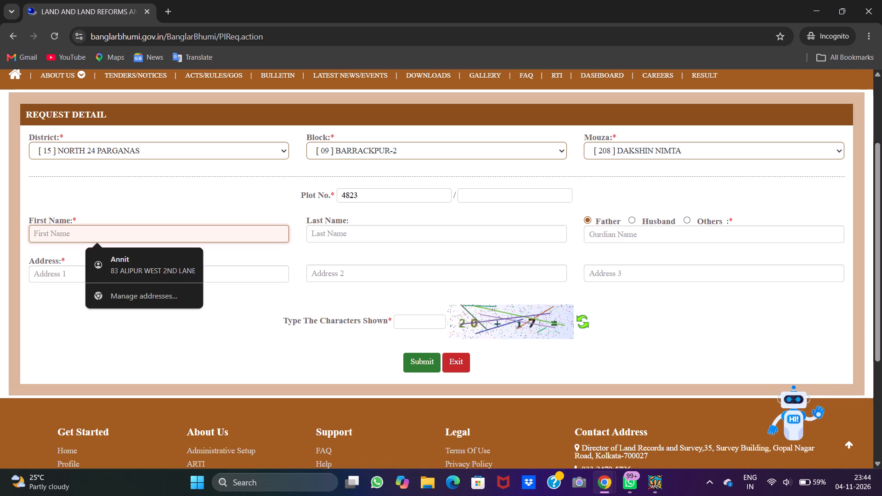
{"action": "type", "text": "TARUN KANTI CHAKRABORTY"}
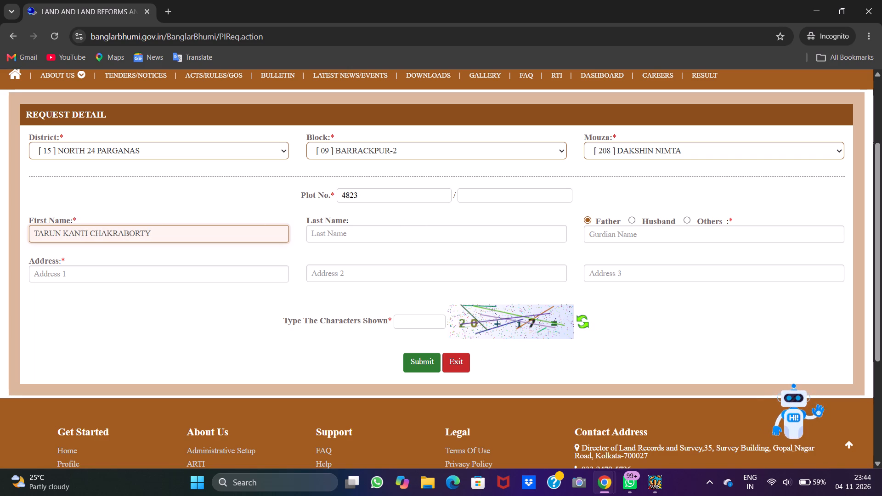
{"action": "left_click_drag", "start_coordinate": [90, 231], "coordinate": [161, 232]}
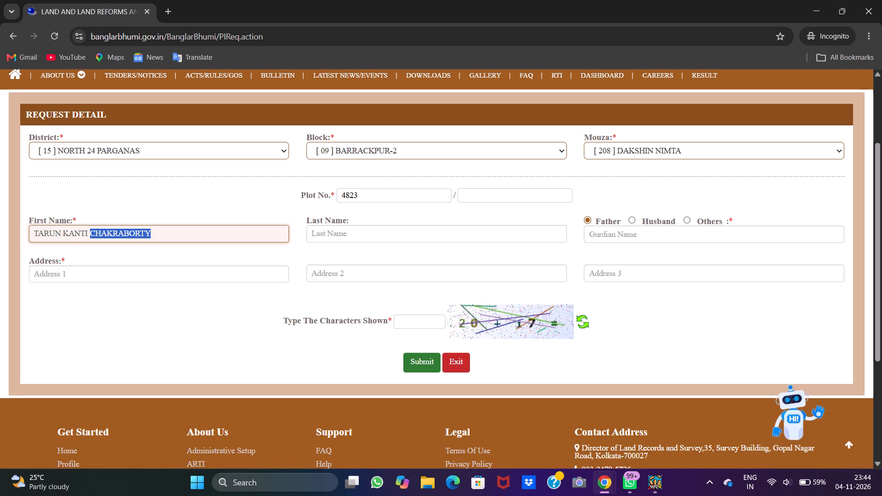
{"action": "key", "text": "ctrl+x"}
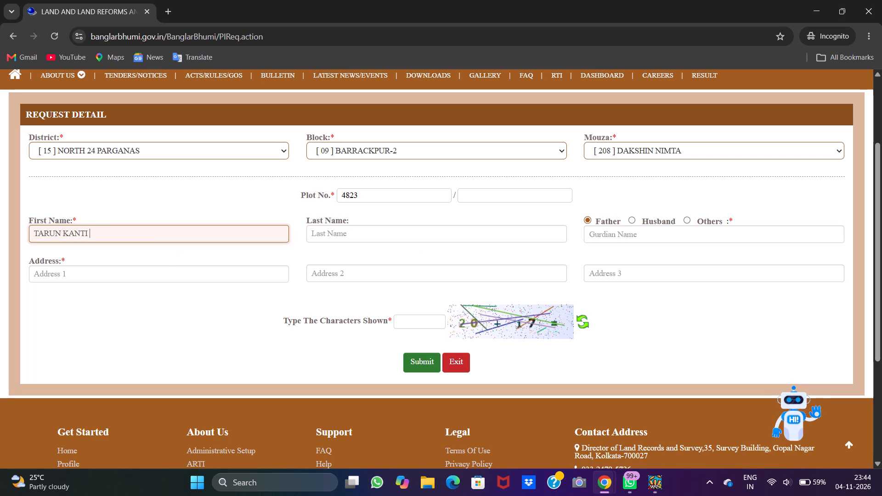
{"action": "left_click", "coordinate": [411, 227]}
{"action": "key", "text": "ctrl+v"}
{"action": "scroll", "coordinate": [411, 228], "scroll_direction": "down", "scroll_amount": 1}
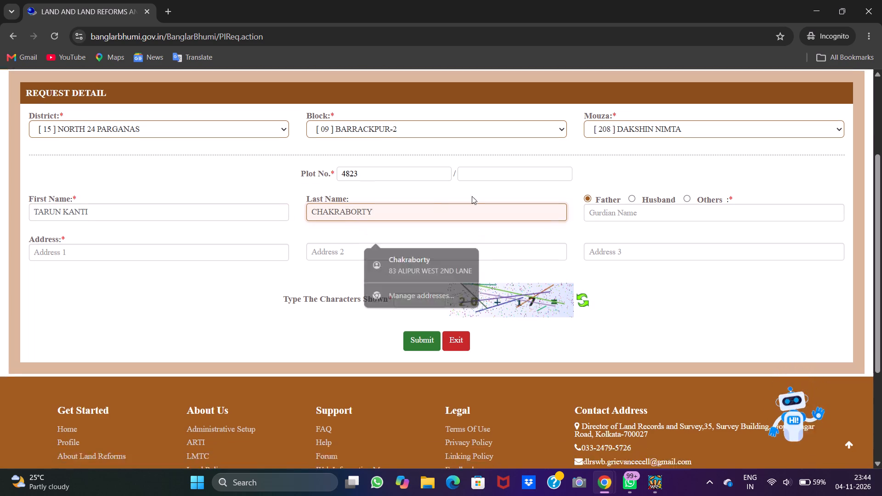
{"action": "left_click", "coordinate": [633, 182]}
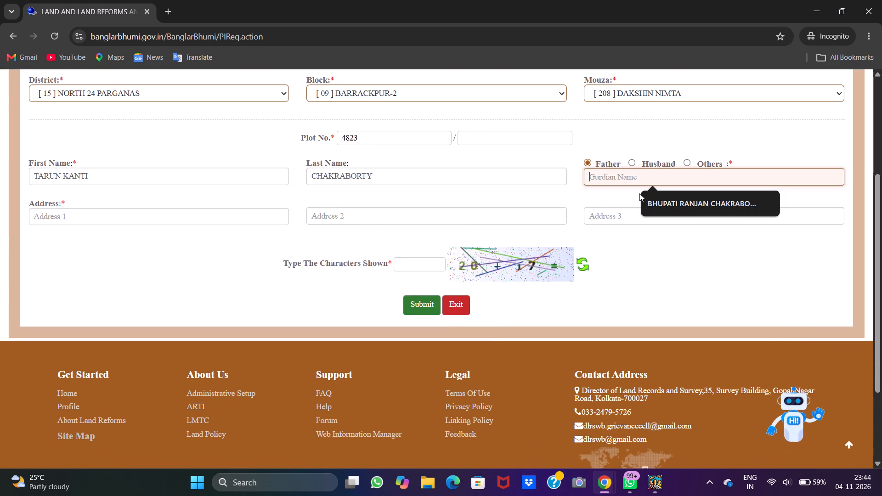
{"action": "left_click", "coordinate": [661, 202]}
Fill in the applicant's address from the saved suggestion and remove the cut-off city name from the end of the second address line.
{"action": "left_click", "coordinate": [211, 224]}
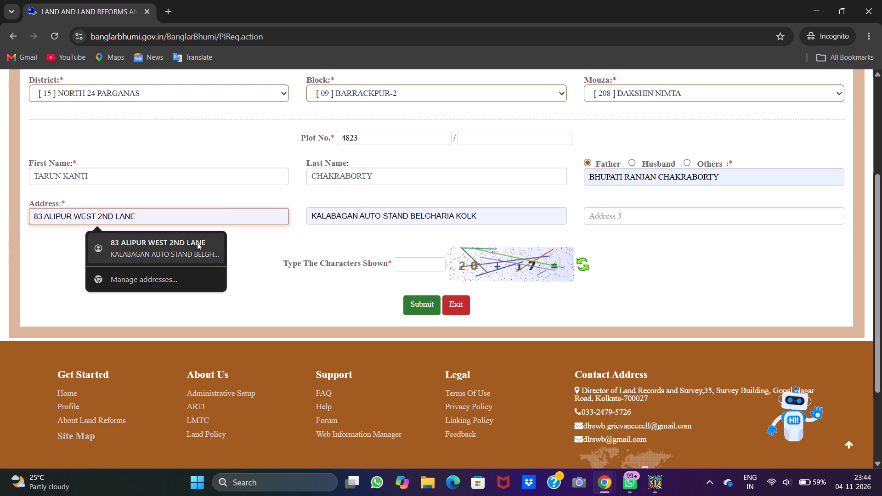
{"action": "left_click", "coordinate": [197, 242]}
{"action": "left_click_drag", "start_coordinate": [490, 213], "coordinate": [476, 211]}
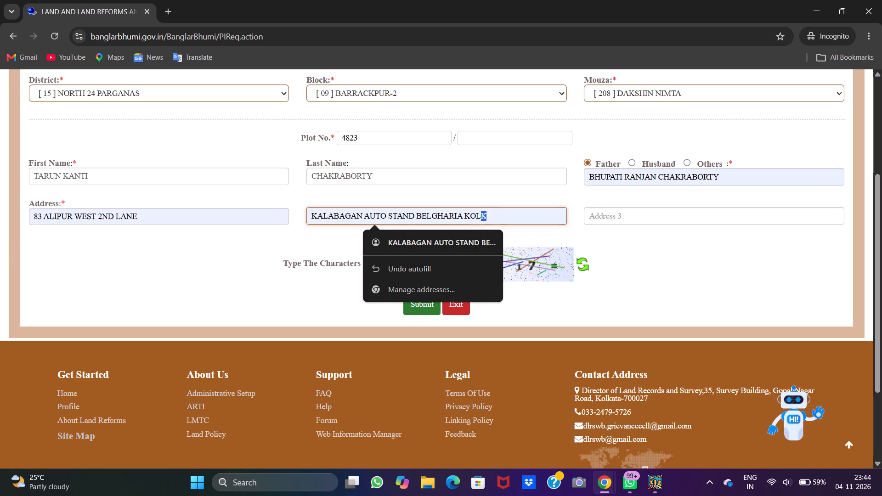
{"action": "left_click_drag", "start_coordinate": [476, 211], "coordinate": [465, 208]}
{"action": "key", "text": "BackSpace"}
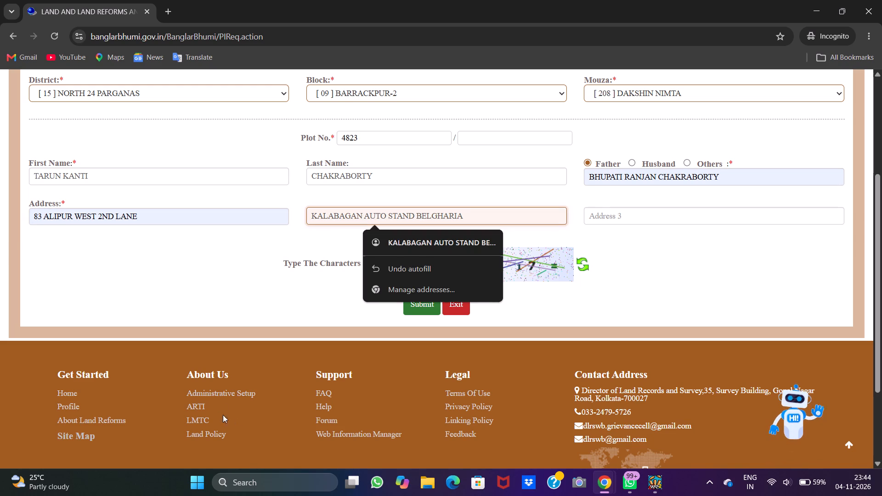
{"action": "left_click", "coordinate": [239, 320]}
Answer the captcha with 37 and submit the plot information request.
{"action": "left_click", "coordinate": [422, 266]}
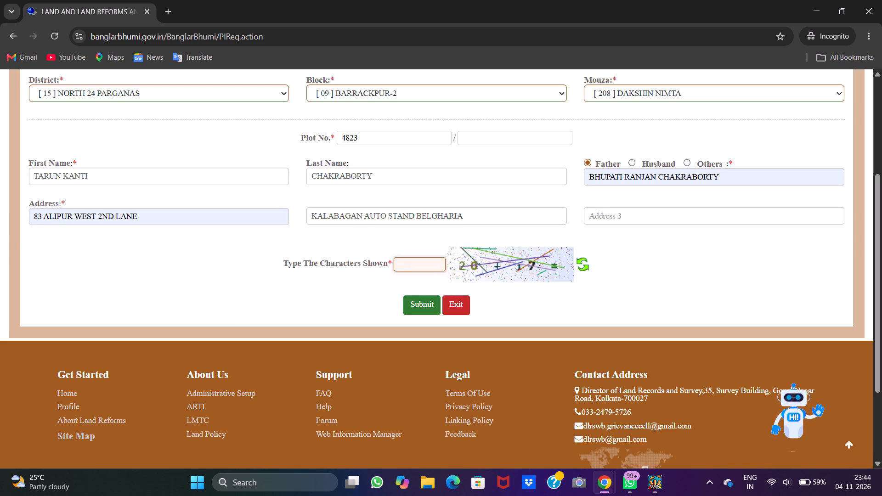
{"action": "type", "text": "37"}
{"action": "left_click", "coordinate": [425, 303]}
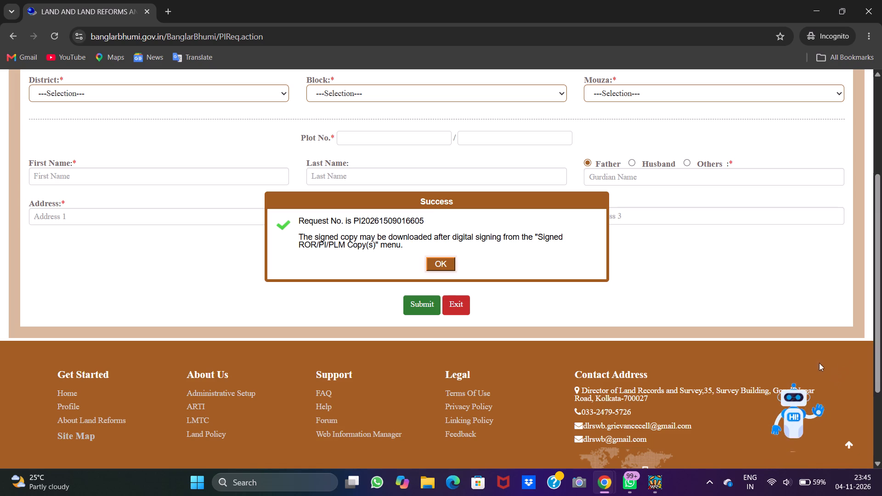
Capture a rectangular screenshot of the Success dialog containing the request number.
{"action": "key", "text": "Print"}
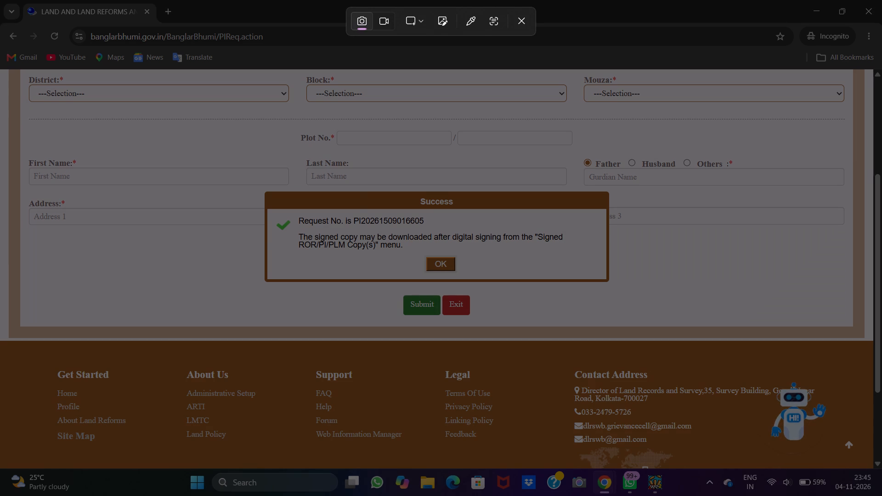
{"action": "left_click_drag", "start_coordinate": [209, 161], "coordinate": [661, 340]}
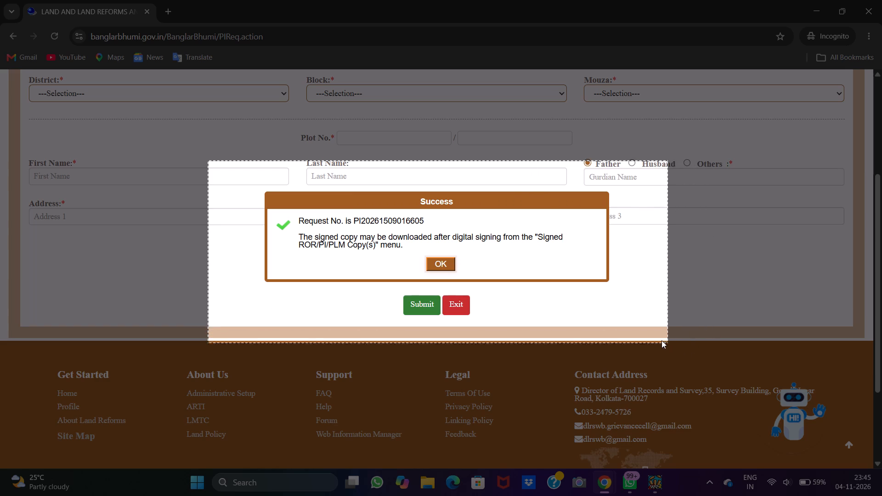
{"action": "left_click_drag", "start_coordinate": [661, 340], "coordinate": [653, 338]}
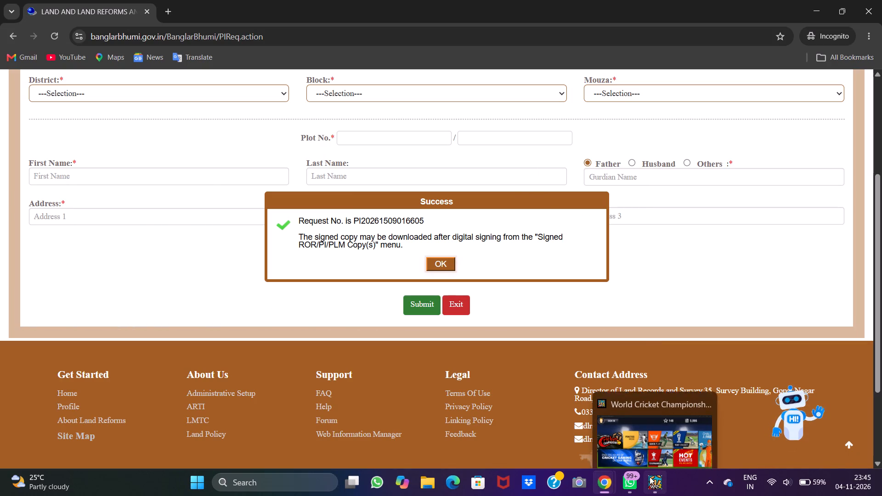
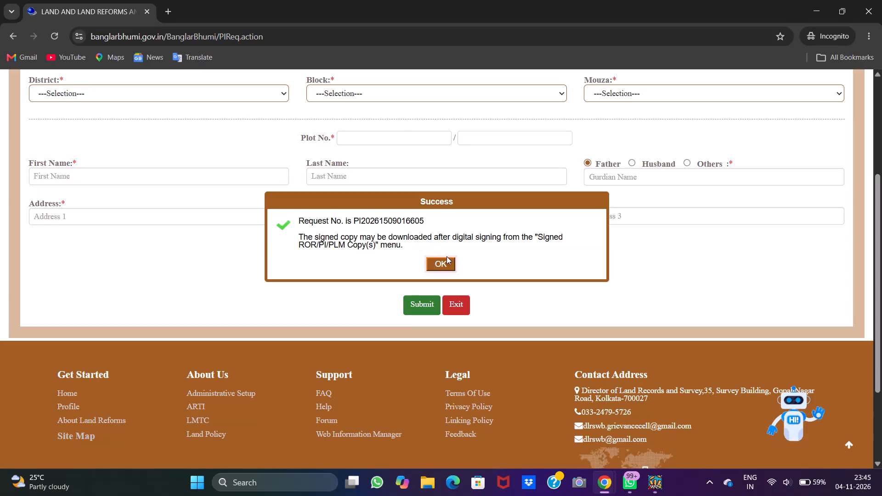
Dismiss the Success dialog and open the Know Your Property service.
{"action": "left_click", "coordinate": [446, 261]}
{"action": "scroll", "coordinate": [451, 234], "scroll_direction": "up", "scroll_amount": 3}
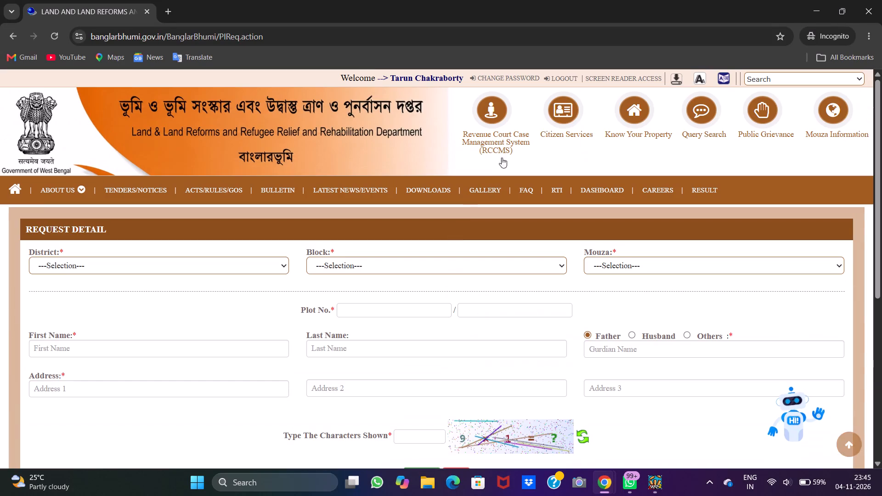
{"action": "left_click", "coordinate": [579, 101]}
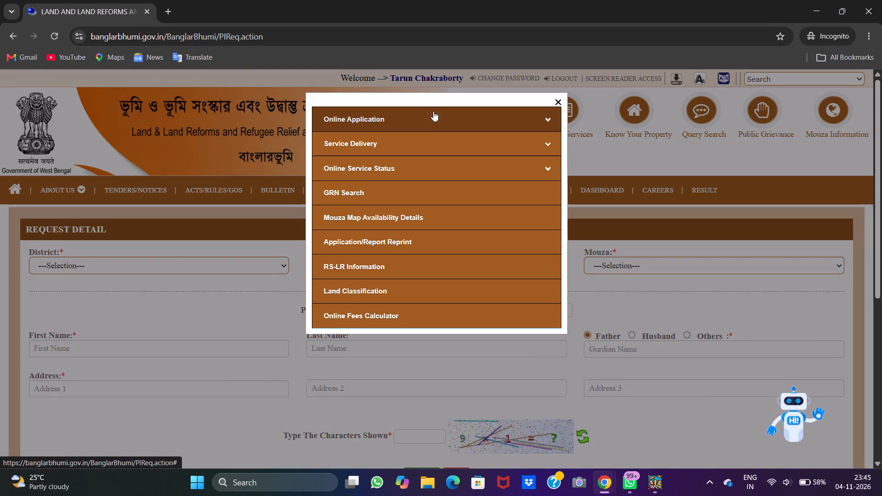
{"action": "left_click", "coordinate": [555, 102]}
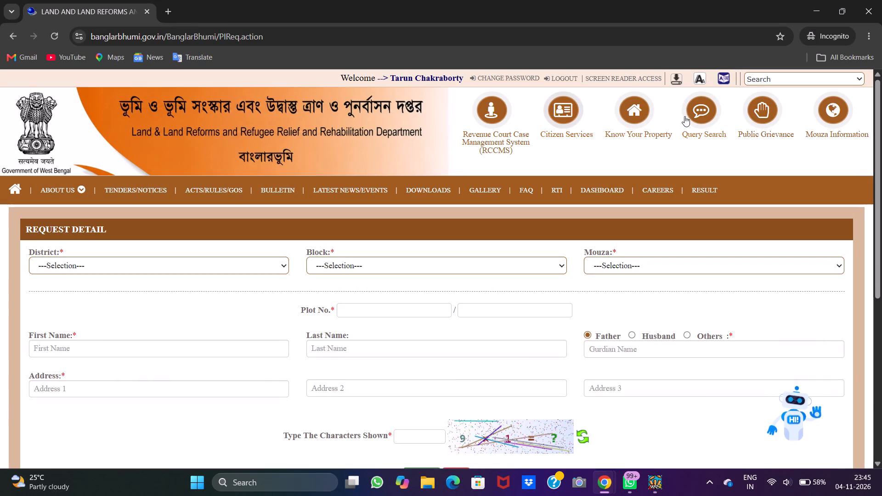
{"action": "left_click", "coordinate": [640, 112]}
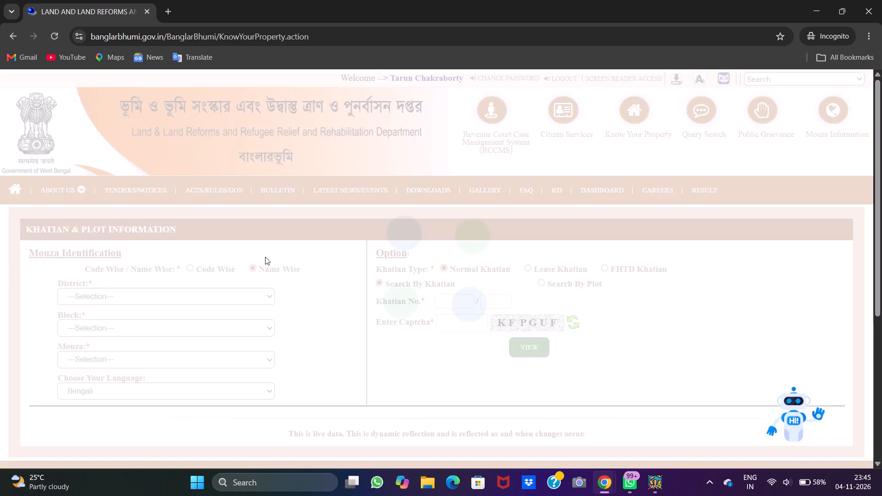
Choose district North 24 Parganas, block Barrackpur-2 and mouza Dakshin Nimta for the khatian and plot information search.
{"action": "left_click", "coordinate": [170, 291]}
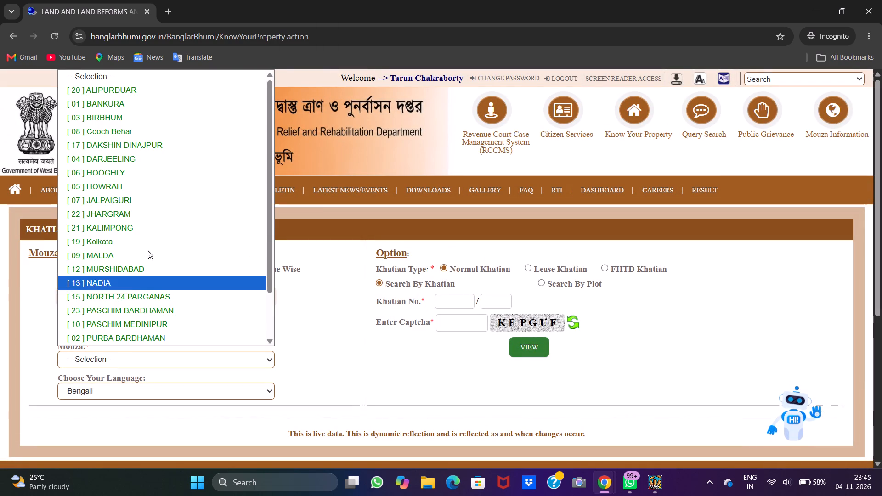
{"action": "left_click", "coordinate": [172, 296]}
{"action": "left_click", "coordinate": [150, 334]}
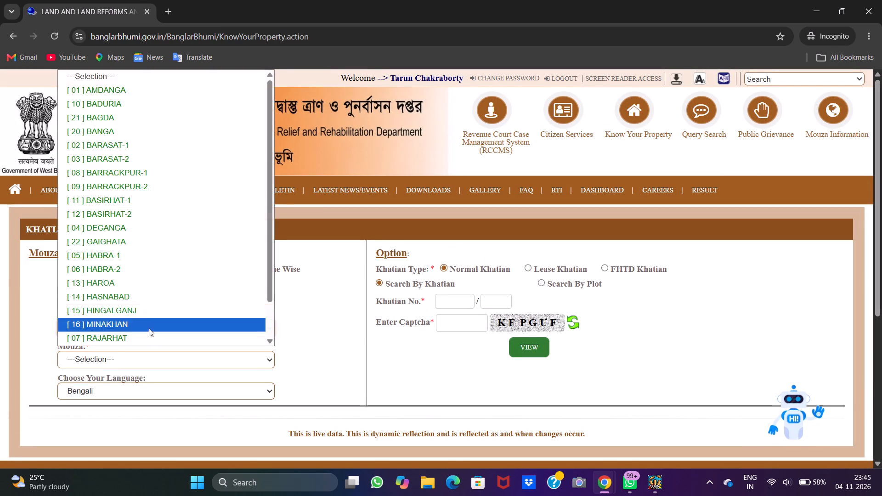
{"action": "left_click", "coordinate": [123, 186]}
{"action": "left_click", "coordinate": [147, 355]}
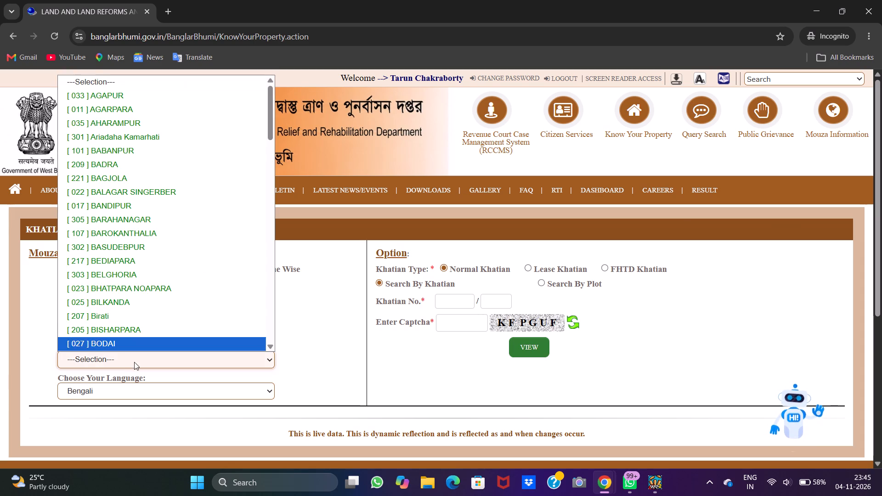
{"action": "scroll", "coordinate": [90, 280], "scroll_direction": "down", "scroll_amount": 6}
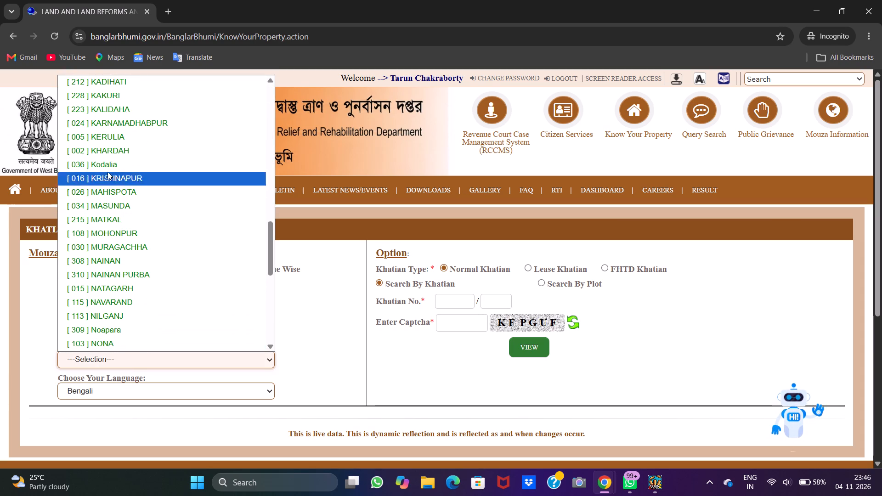
{"action": "scroll", "coordinate": [112, 130], "scroll_direction": "up", "scroll_amount": 1}
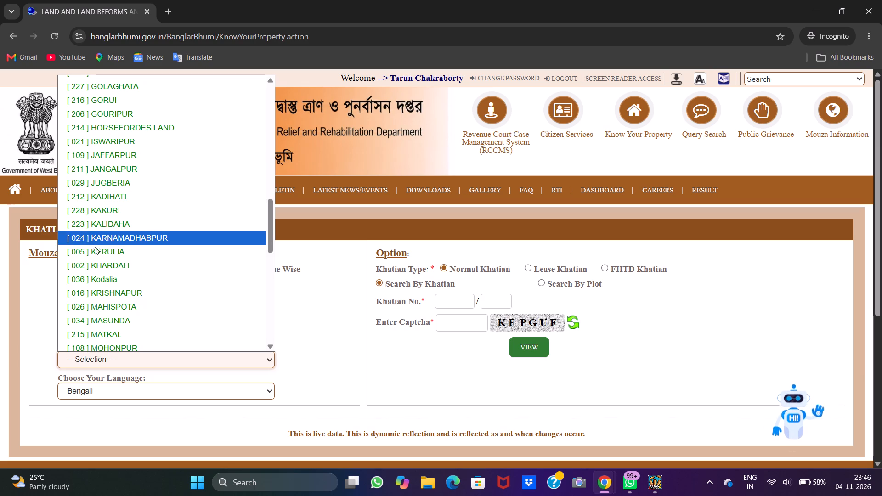
{"action": "scroll", "coordinate": [92, 252], "scroll_direction": "up", "scroll_amount": 1}
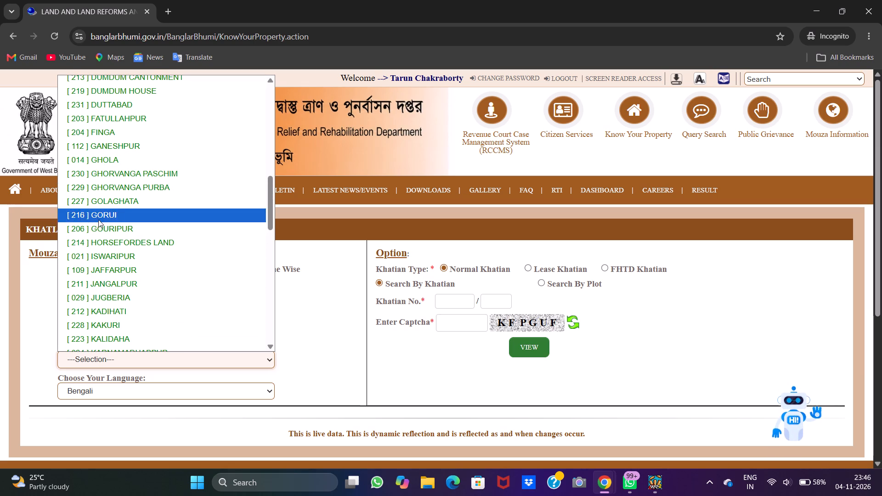
{"action": "scroll", "coordinate": [94, 270], "scroll_direction": "down", "scroll_amount": 2}
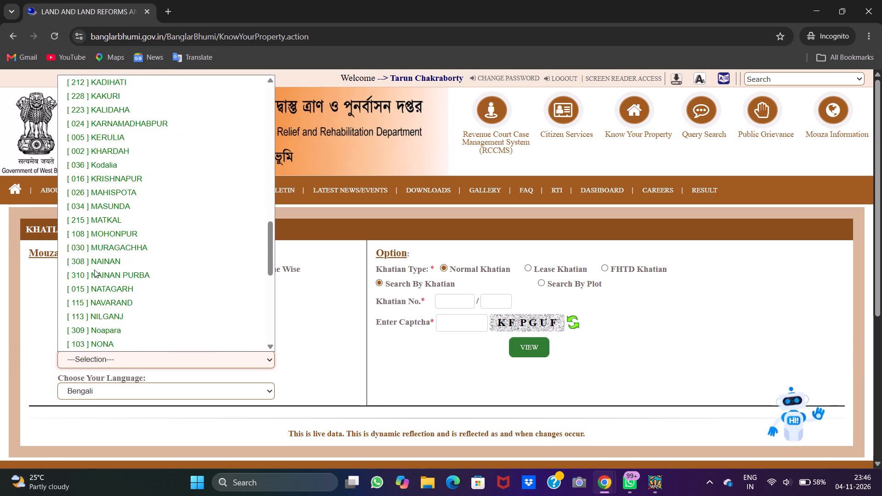
{"action": "scroll", "coordinate": [94, 270], "scroll_direction": "down", "scroll_amount": 3}
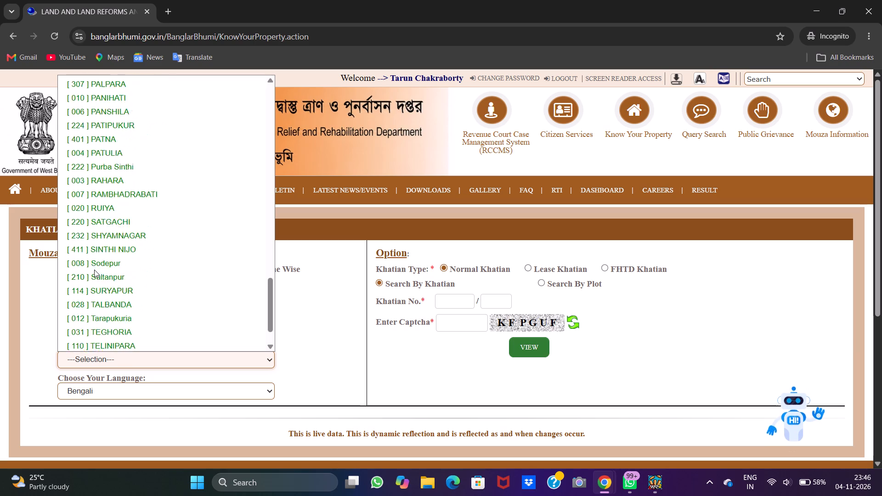
{"action": "scroll", "coordinate": [94, 269], "scroll_direction": "down", "scroll_amount": 1}
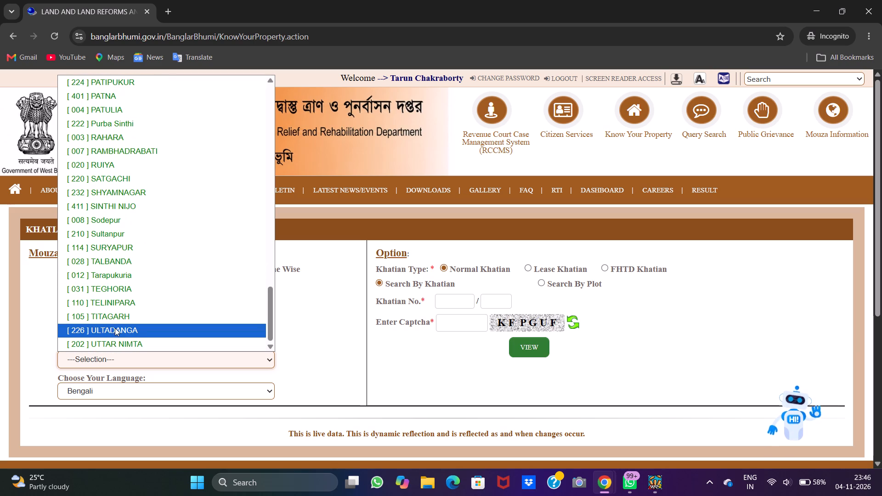
{"action": "scroll", "coordinate": [119, 309], "scroll_direction": "down", "scroll_amount": 3}
{"action": "scroll", "coordinate": [119, 309], "scroll_direction": "up", "scroll_amount": 5}
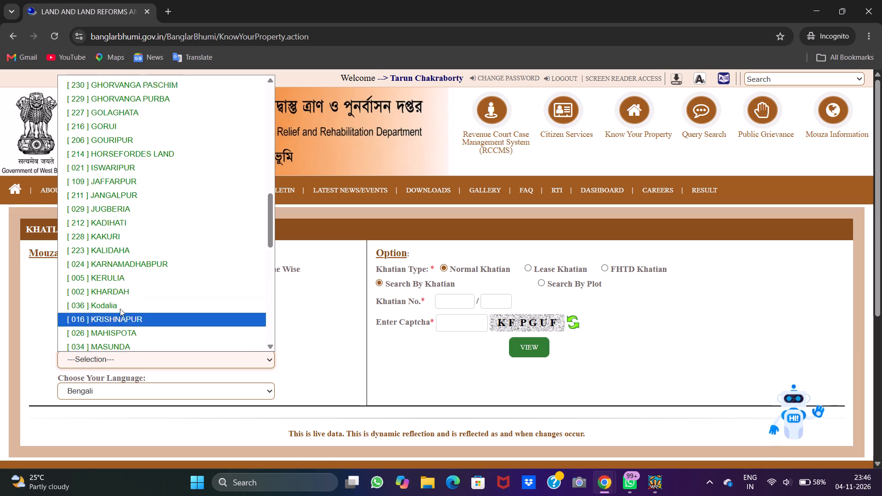
{"action": "scroll", "coordinate": [120, 309], "scroll_direction": "up", "scroll_amount": 2}
{"action": "left_click", "coordinate": [129, 235]}
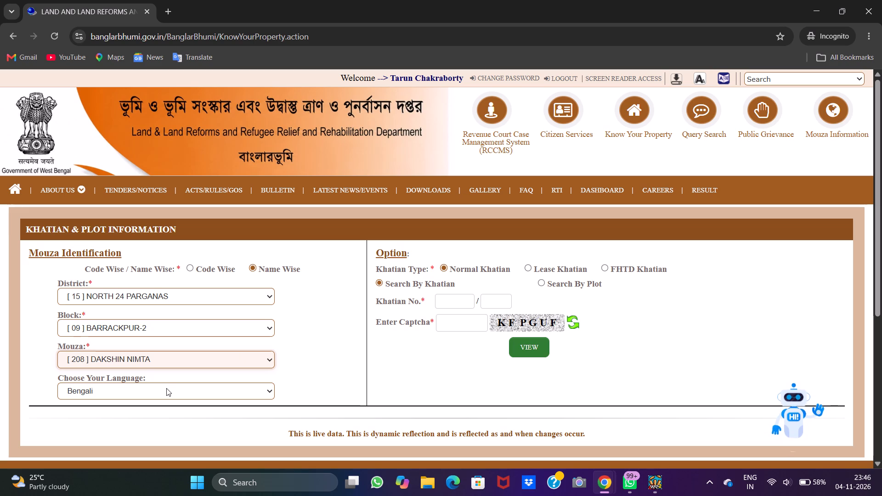
Set the display language to English and agree to the transliteration disclaimer.
{"action": "left_click", "coordinate": [210, 387]}
{"action": "left_click", "coordinate": [119, 125]}
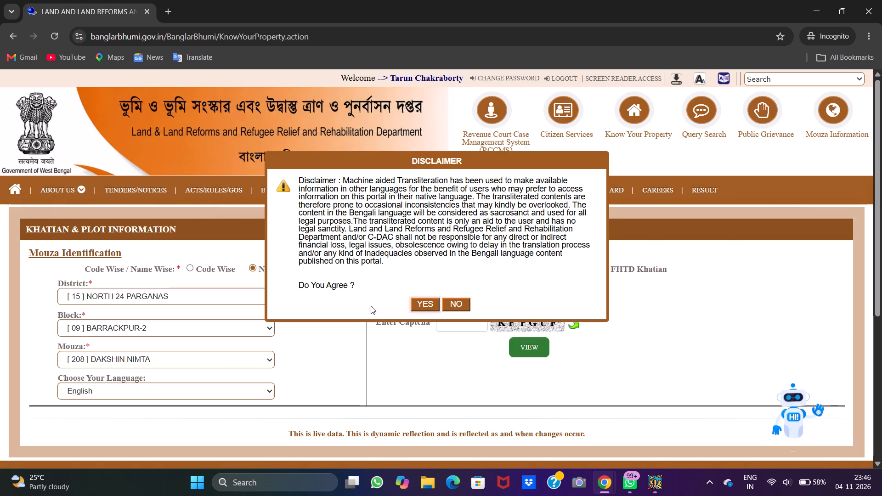
{"action": "left_click", "coordinate": [426, 303]}
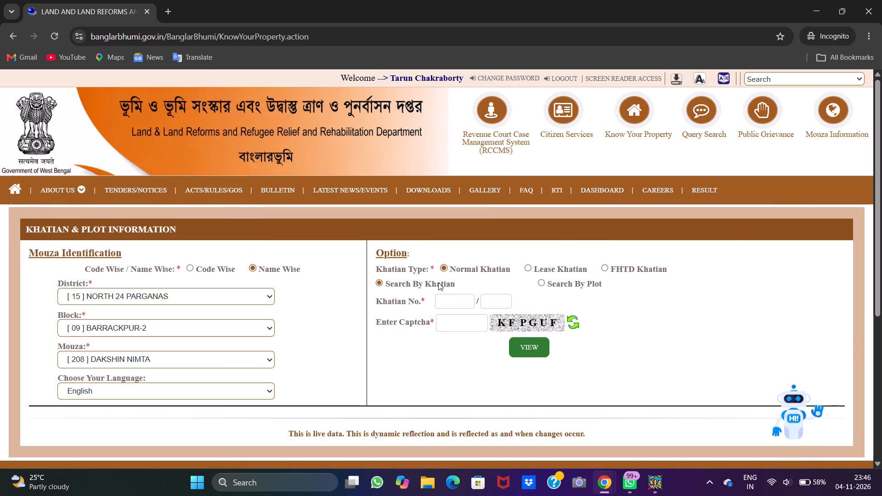
{"action": "left_click", "coordinate": [452, 297]}
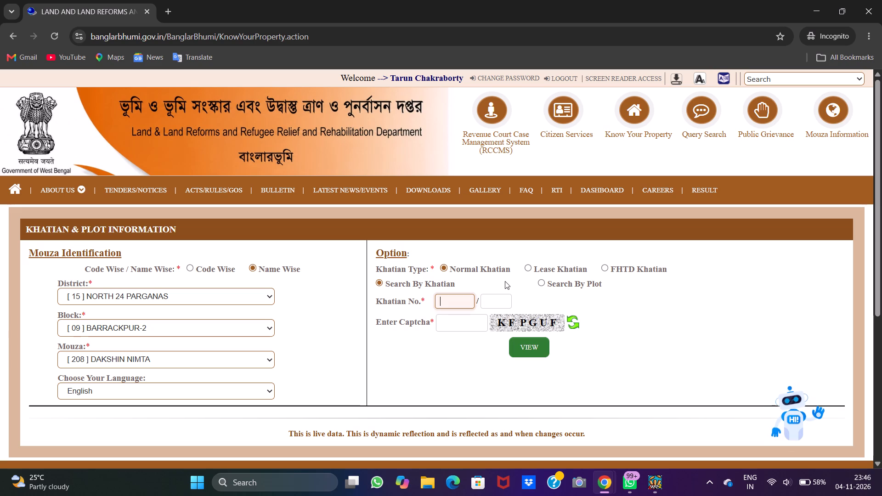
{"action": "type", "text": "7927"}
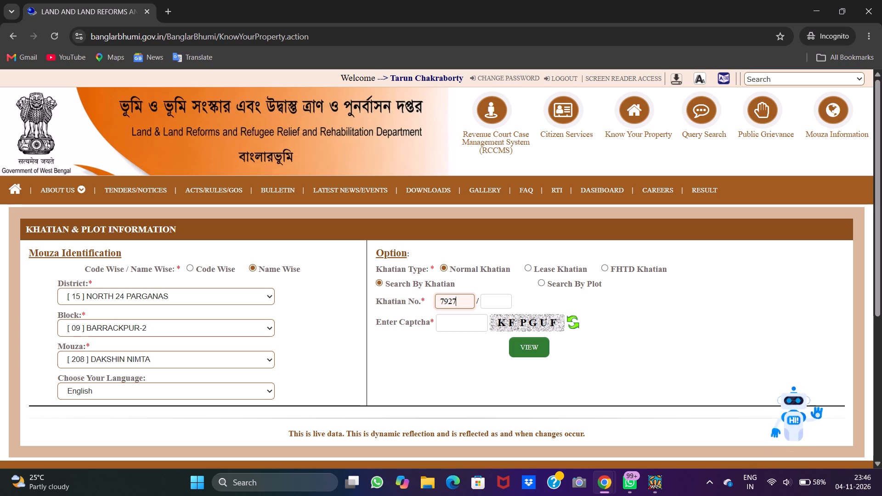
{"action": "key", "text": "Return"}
{"action": "left_click", "coordinate": [481, 321]}
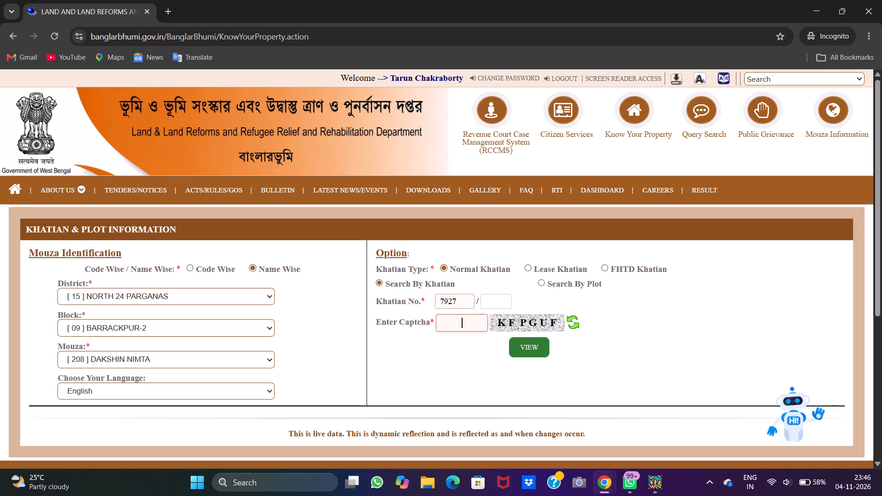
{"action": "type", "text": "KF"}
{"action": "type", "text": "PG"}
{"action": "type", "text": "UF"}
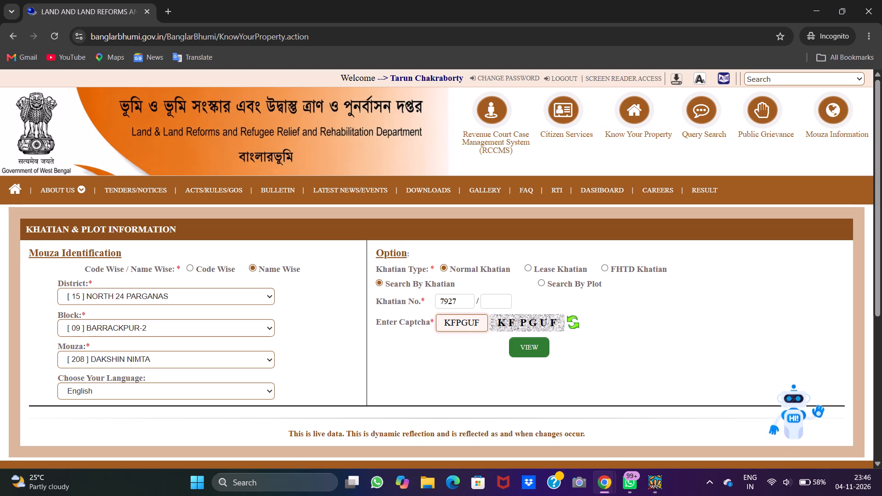
{"action": "left_click", "coordinate": [534, 346]}
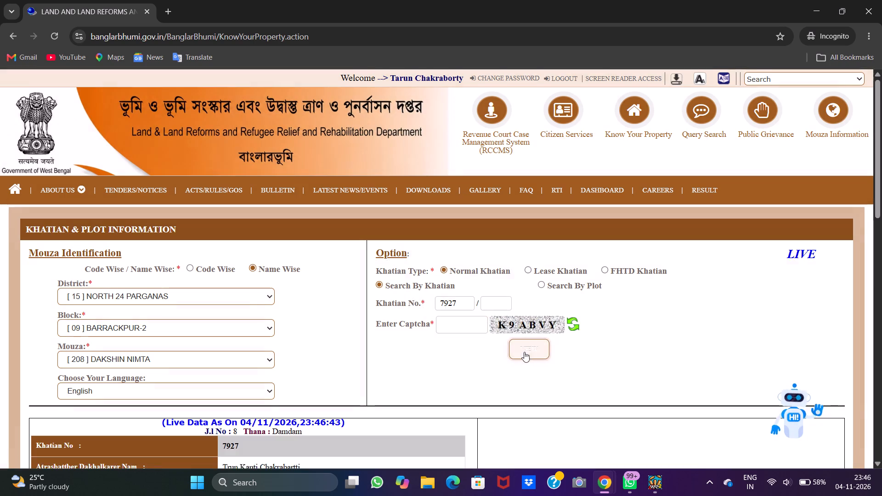
{"action": "scroll", "coordinate": [524, 352], "scroll_direction": "down", "scroll_amount": 3}
{"action": "scroll", "coordinate": [470, 310], "scroll_direction": "down", "scroll_amount": 2}
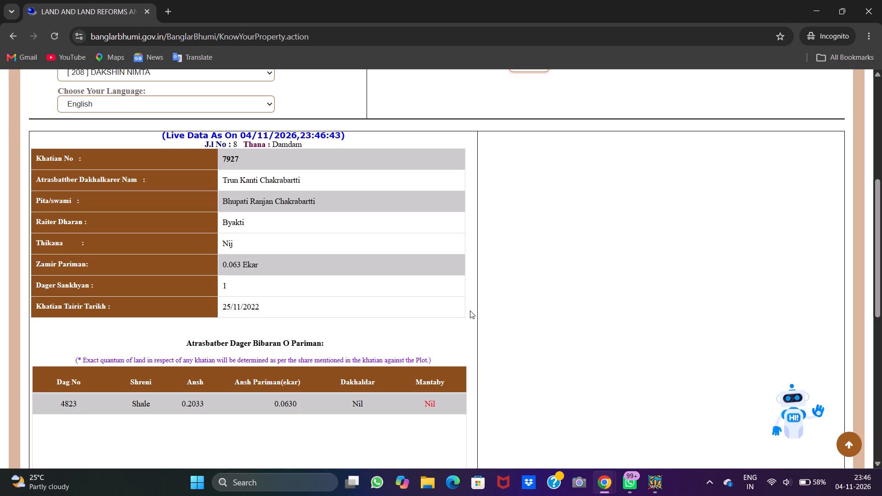
{"action": "scroll", "coordinate": [470, 310], "scroll_direction": "down", "scroll_amount": 3}
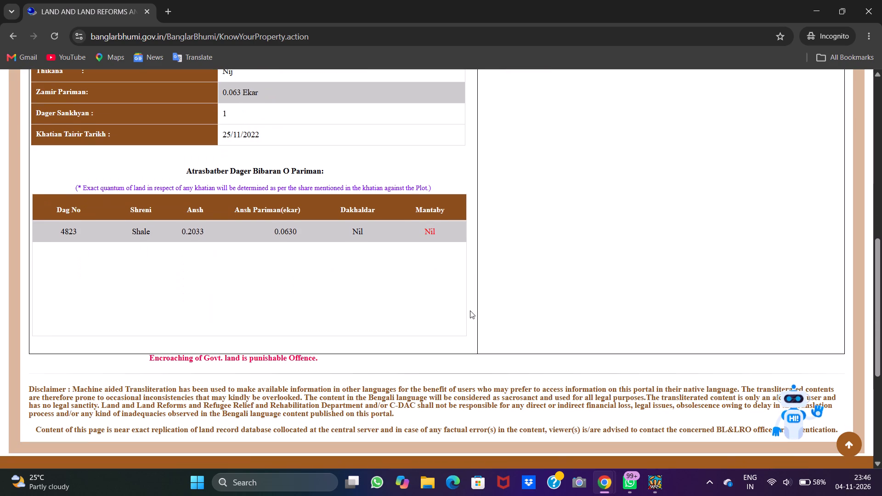
{"action": "scroll", "coordinate": [464, 317], "scroll_direction": "up", "scroll_amount": 8}
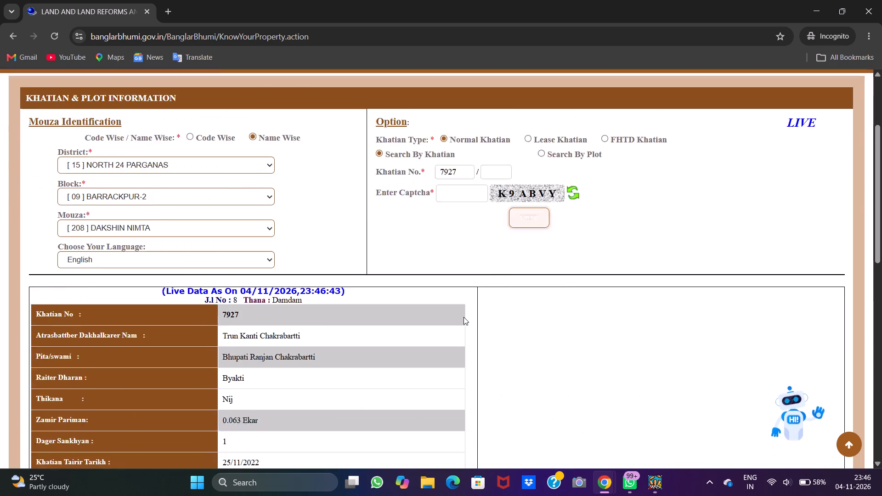
Open the Mutation Plot Khatian Status service and switch it to Khatian Wise Search.
{"action": "left_click", "coordinate": [559, 115]}
{"action": "left_click", "coordinate": [413, 170]}
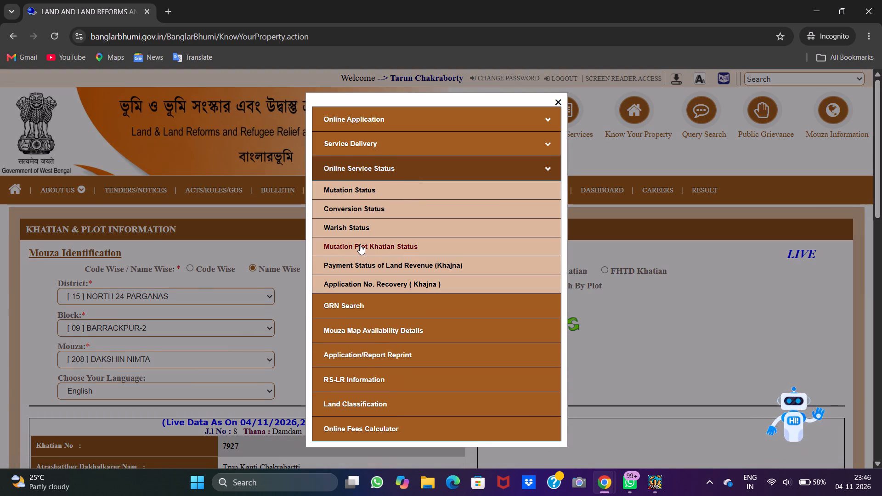
{"action": "left_click", "coordinate": [360, 244]}
{"action": "scroll", "coordinate": [359, 244], "scroll_direction": "down", "scroll_amount": 2}
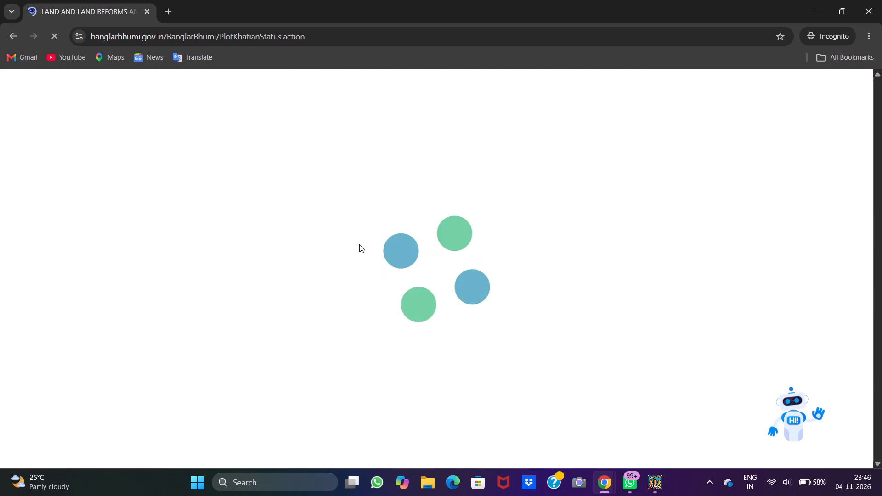
{"action": "scroll", "coordinate": [354, 249], "scroll_direction": "down", "scroll_amount": 1}
{"action": "left_click", "coordinate": [398, 250]}
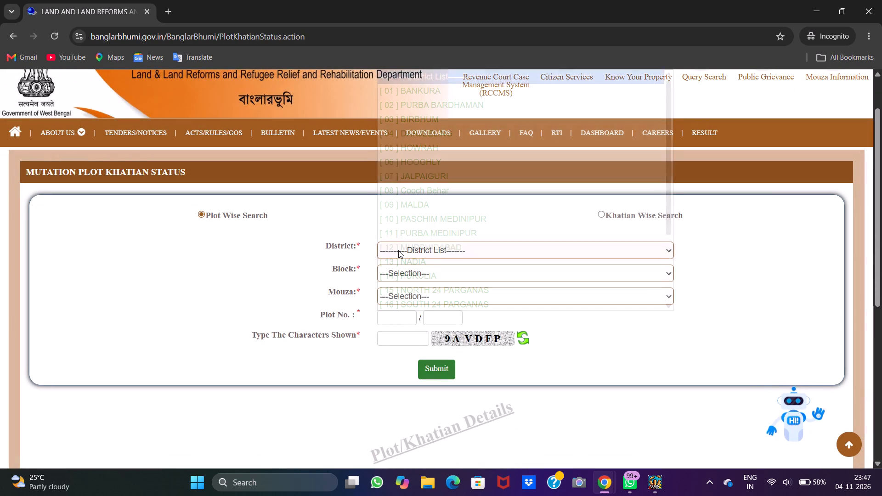
{"action": "left_click", "coordinate": [737, 244]}
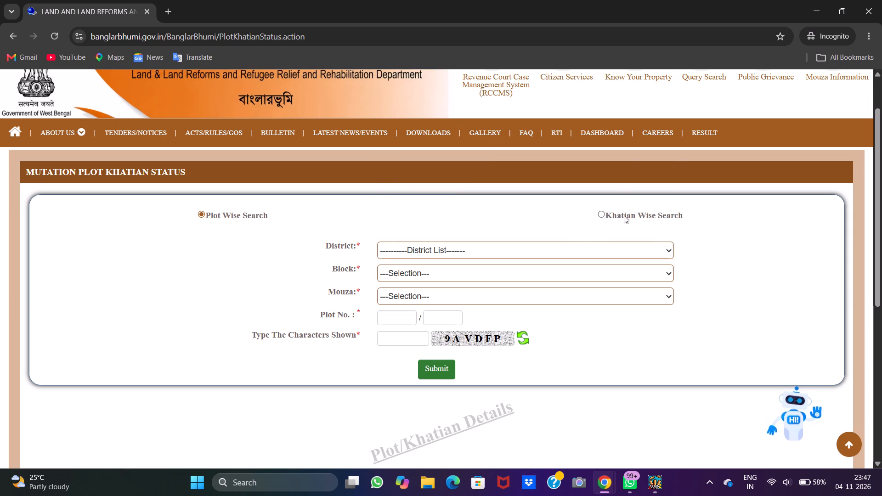
{"action": "left_click", "coordinate": [599, 216]}
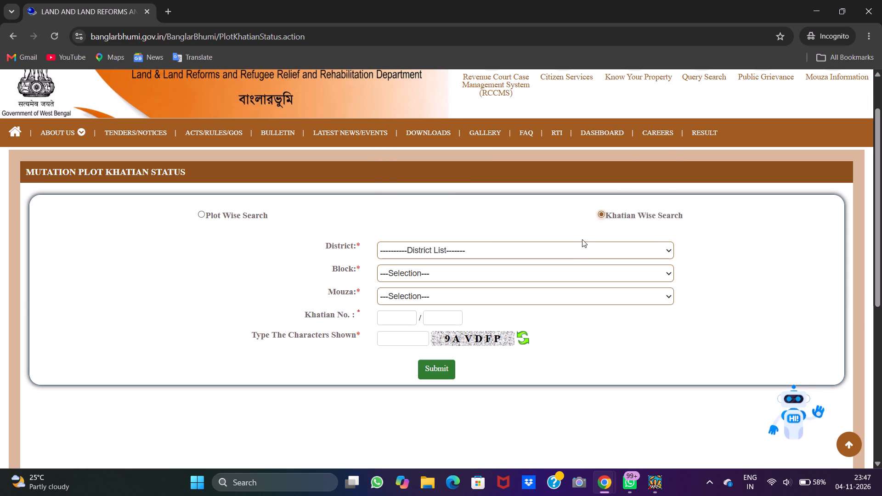
Choose district North 24 Parganas, block Barrackpur-2 and mouza Dakshin Nimta for the mutation status search.
{"action": "left_click", "coordinate": [571, 256]}
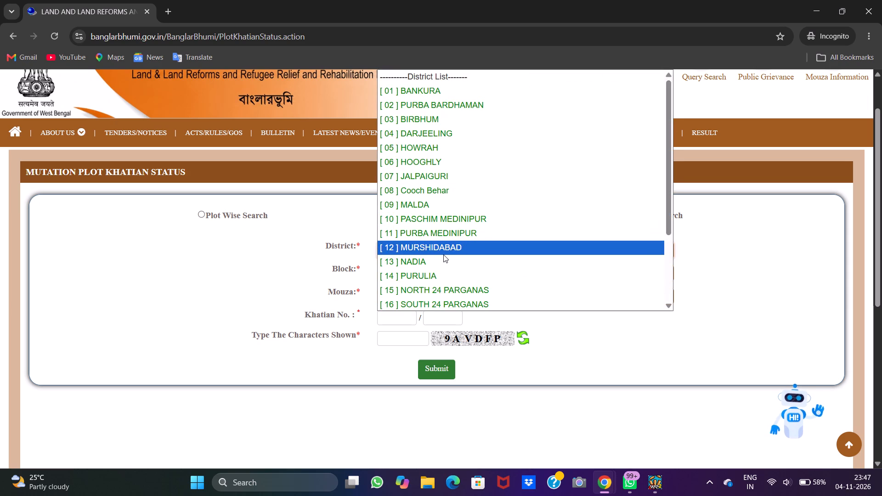
{"action": "left_click", "coordinate": [456, 288]}
{"action": "left_click", "coordinate": [443, 280]}
{"action": "left_click", "coordinate": [443, 208]}
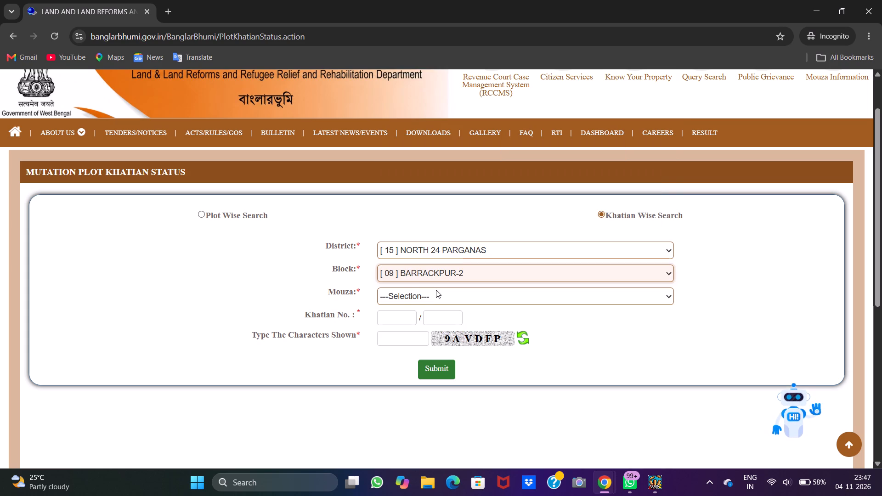
{"action": "left_click", "coordinate": [436, 290]}
{"action": "double_click", "coordinate": [433, 297]}
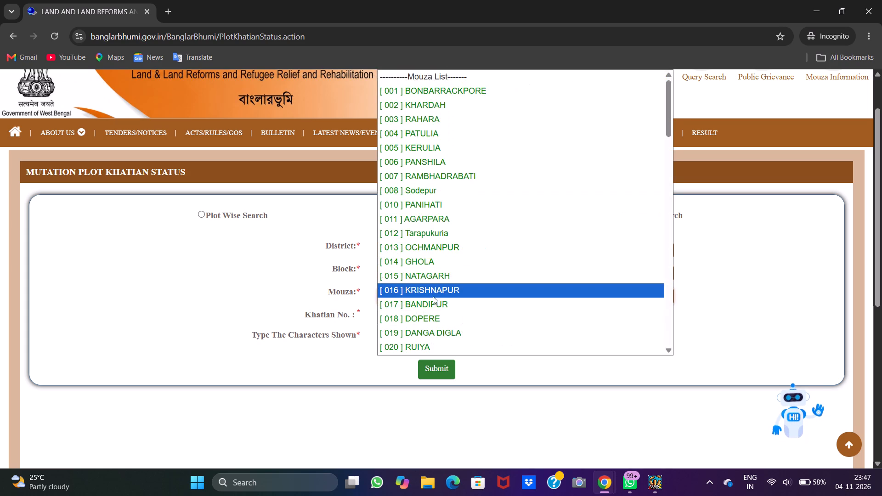
{"action": "scroll", "coordinate": [432, 296], "scroll_direction": "down", "scroll_amount": 5}
{"action": "left_click", "coordinate": [434, 308]}
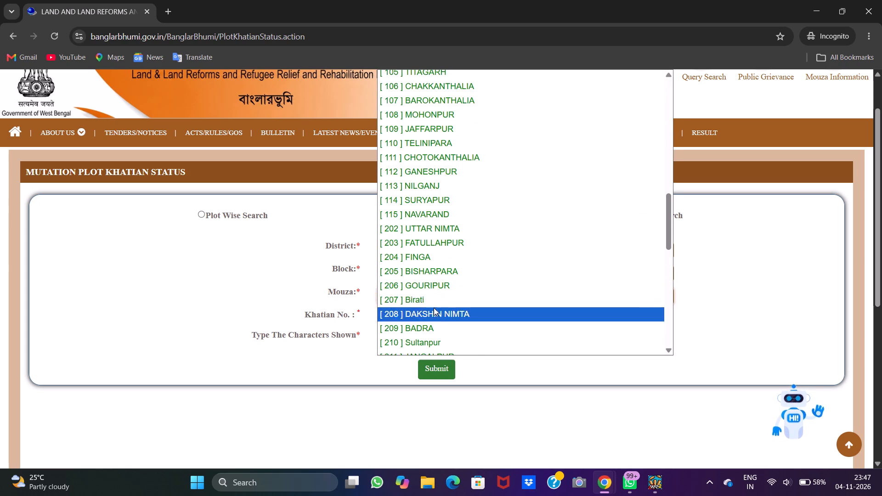
{"action": "left_click", "coordinate": [400, 309]}
{"action": "left_click", "coordinate": [403, 318]}
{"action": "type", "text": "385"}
{"action": "left_click", "coordinate": [417, 338]}
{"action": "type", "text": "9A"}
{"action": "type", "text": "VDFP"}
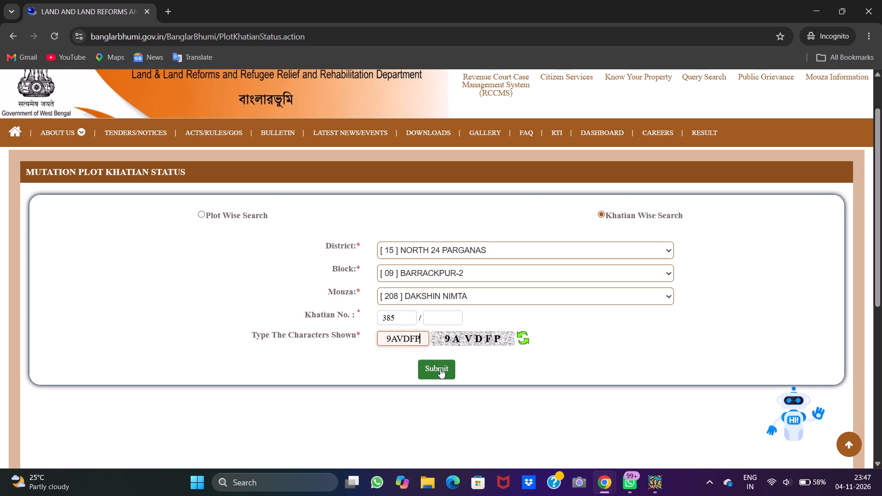
{"action": "left_click", "coordinate": [440, 368]}
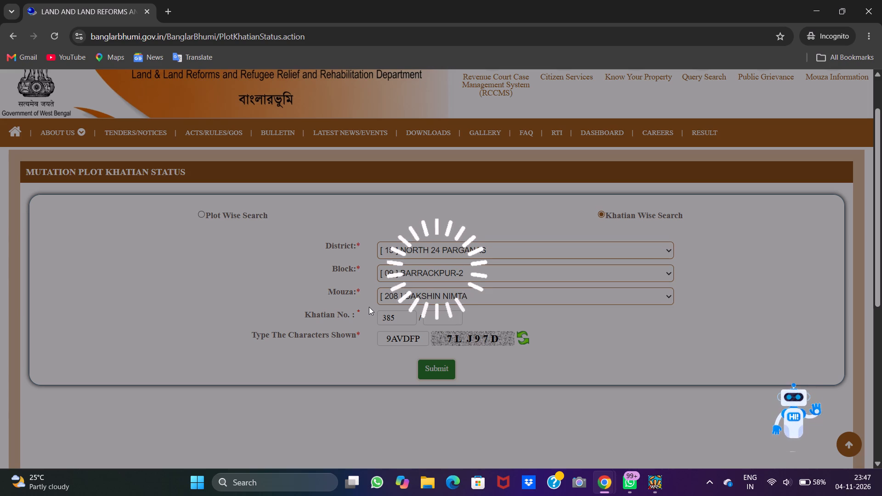
Return to the blank search form and choose district North 24 Parganas, block Barrackpur-2 and mouza Belghoria.
{"action": "left_click", "coordinate": [6, 34]}
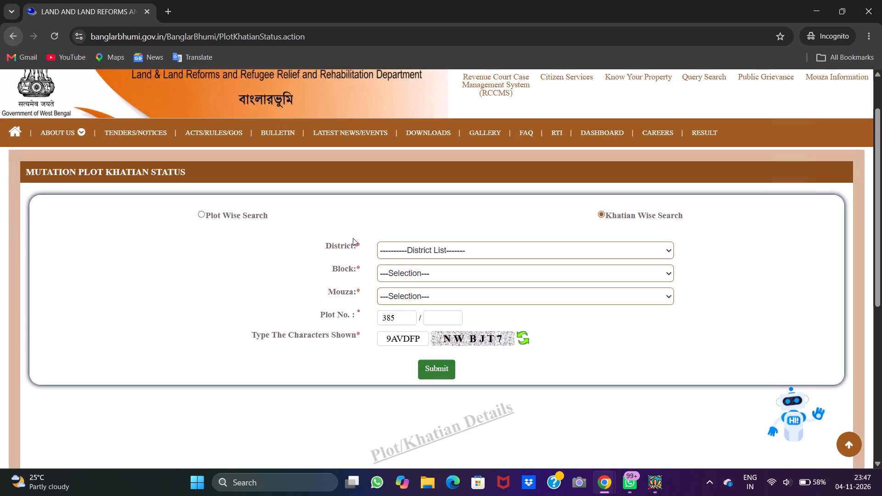
{"action": "left_click", "coordinate": [454, 245]}
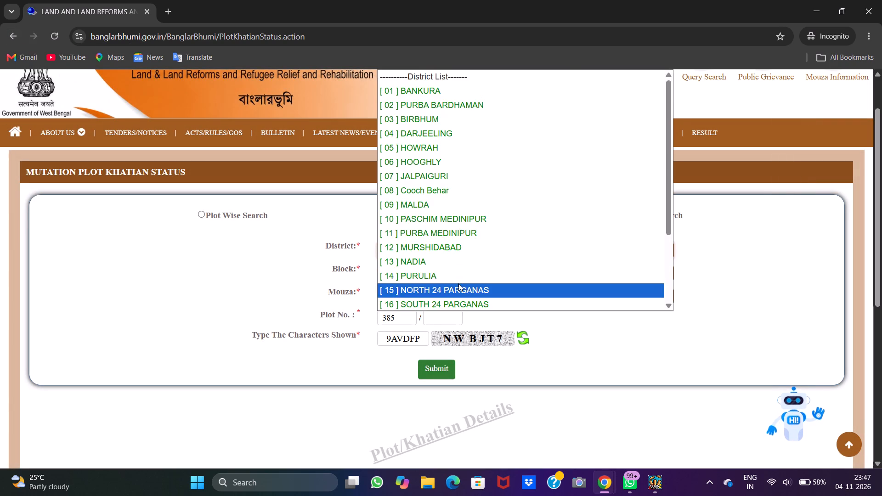
{"action": "left_click", "coordinate": [458, 283]}
{"action": "left_click", "coordinate": [439, 271]}
{"action": "left_click", "coordinate": [459, 201]}
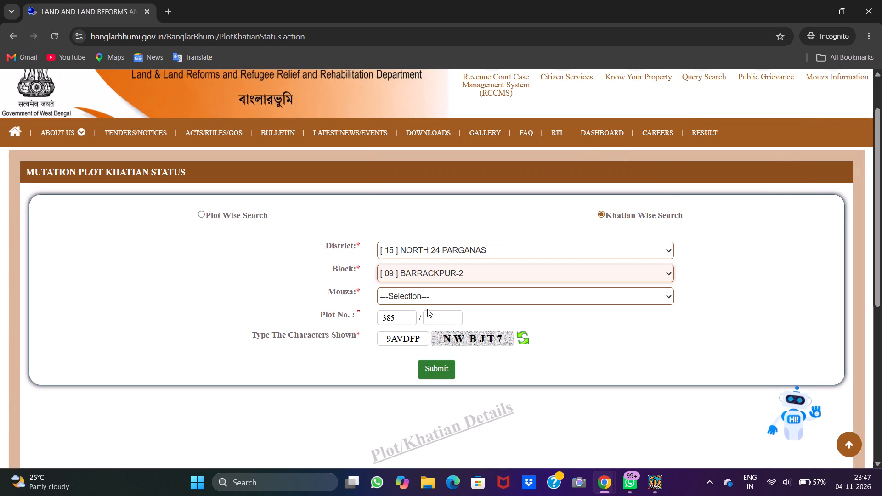
{"action": "left_click", "coordinate": [426, 299]}
{"action": "scroll", "coordinate": [424, 293], "scroll_direction": "down", "scroll_amount": 3}
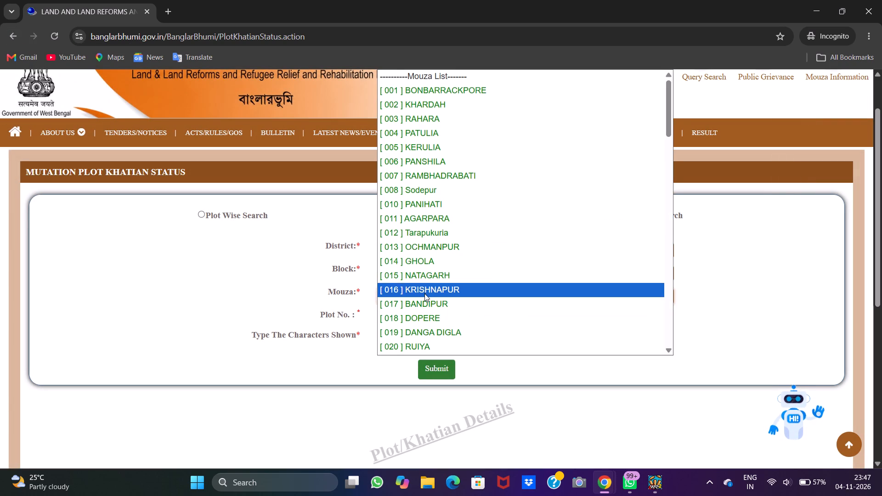
{"action": "scroll", "coordinate": [424, 293], "scroll_direction": "down", "scroll_amount": 6}
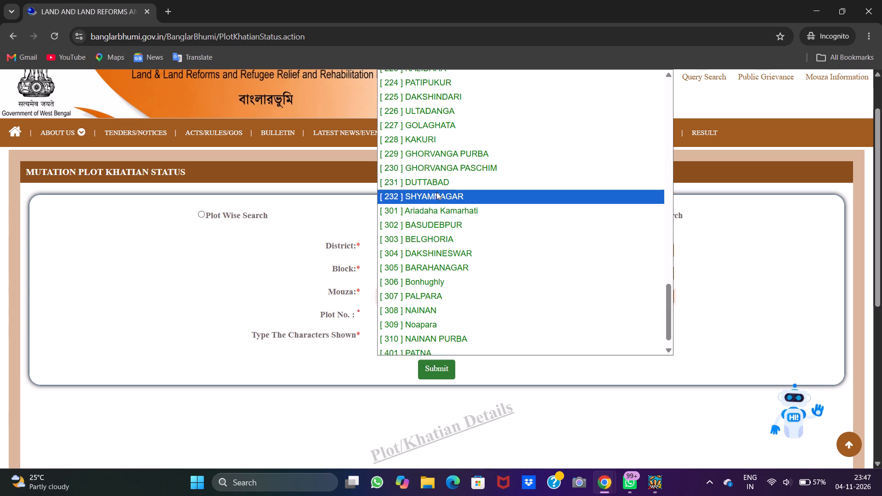
{"action": "left_click", "coordinate": [439, 241]}
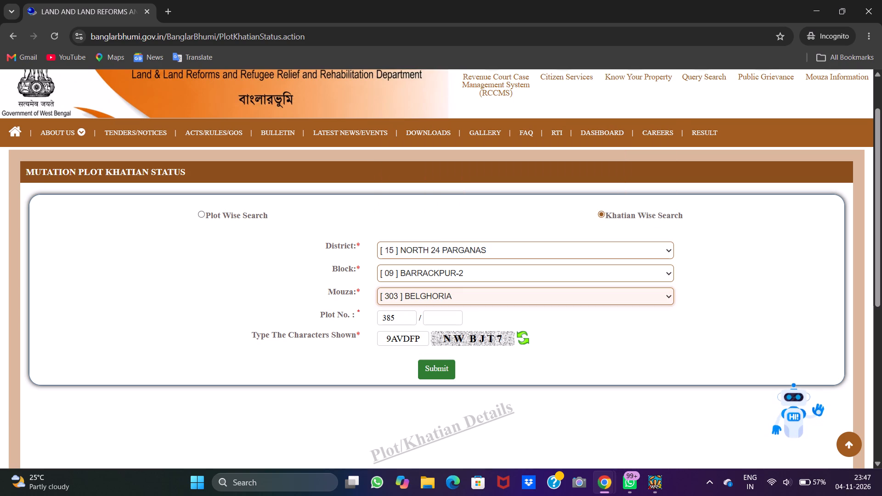
Replace the captcha with NWBJT7 and submit the Belghoria search for number 385.
{"action": "double_click", "coordinate": [414, 342]}
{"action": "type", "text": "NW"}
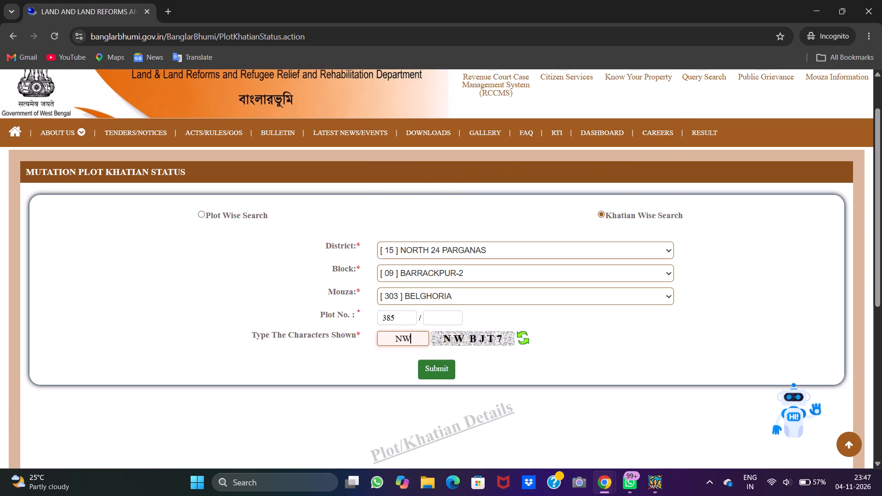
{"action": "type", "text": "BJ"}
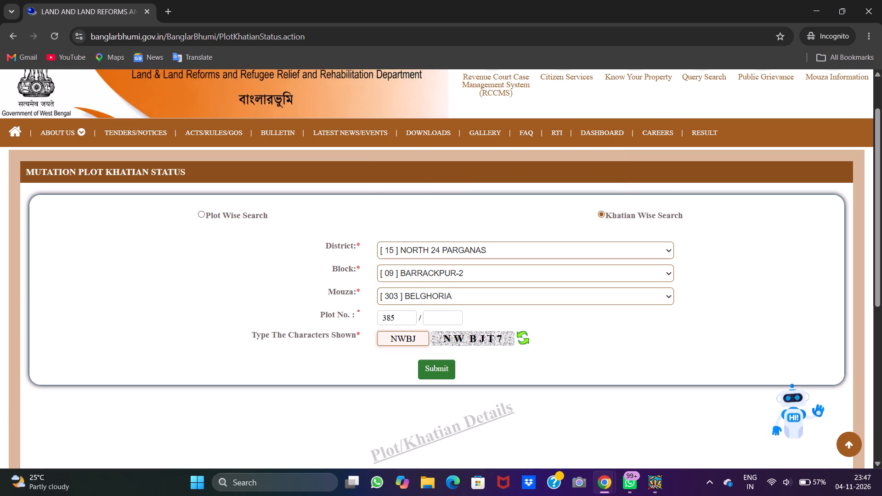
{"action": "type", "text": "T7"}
{"action": "left_click", "coordinate": [444, 367]}
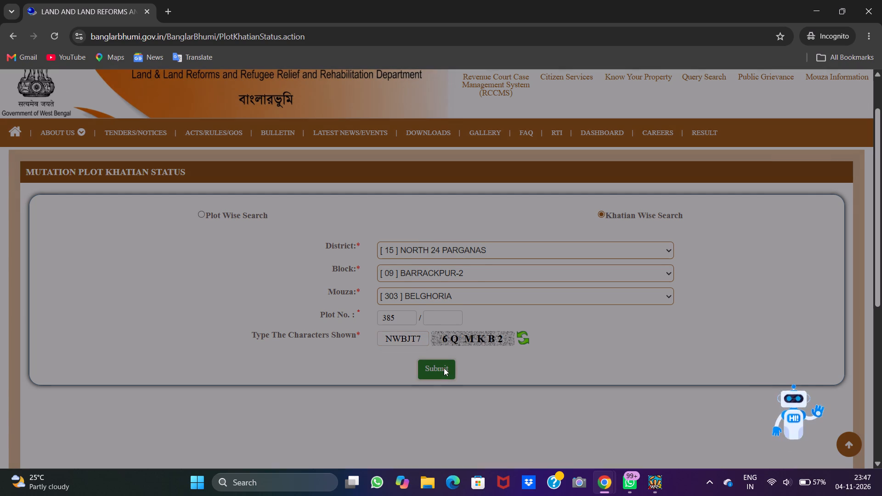
Examine the listed mutation cases, including their case numbers, dates, seller plots, buyers, execution dates and statuses.
{"action": "scroll", "coordinate": [427, 302], "scroll_direction": "down", "scroll_amount": 2}
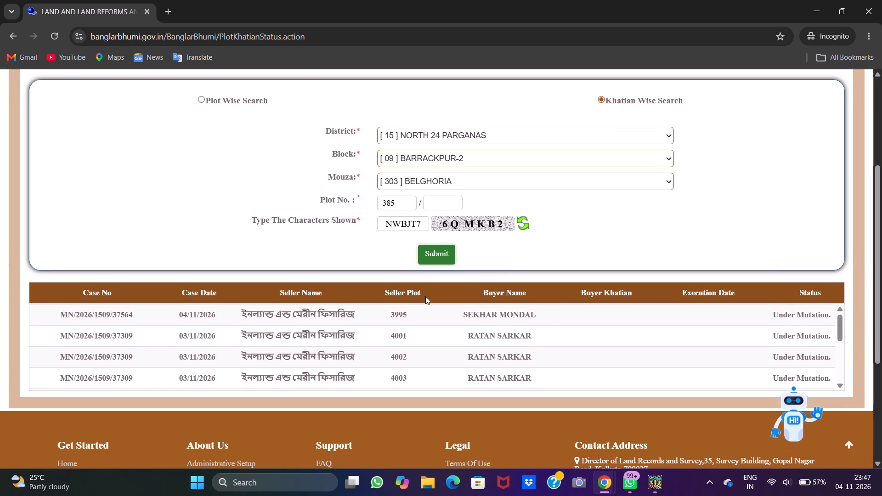
{"action": "scroll", "coordinate": [422, 321], "scroll_direction": "down", "scroll_amount": 7}
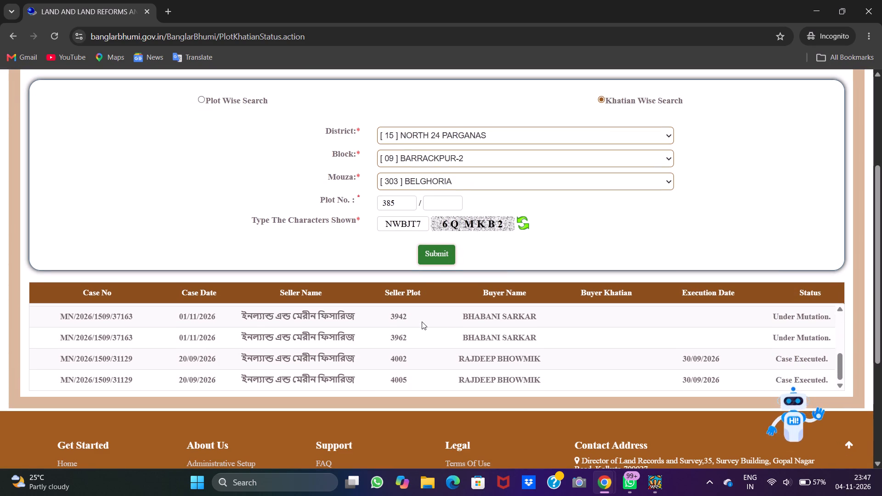
{"action": "scroll", "coordinate": [422, 321], "scroll_direction": "down", "scroll_amount": 1}
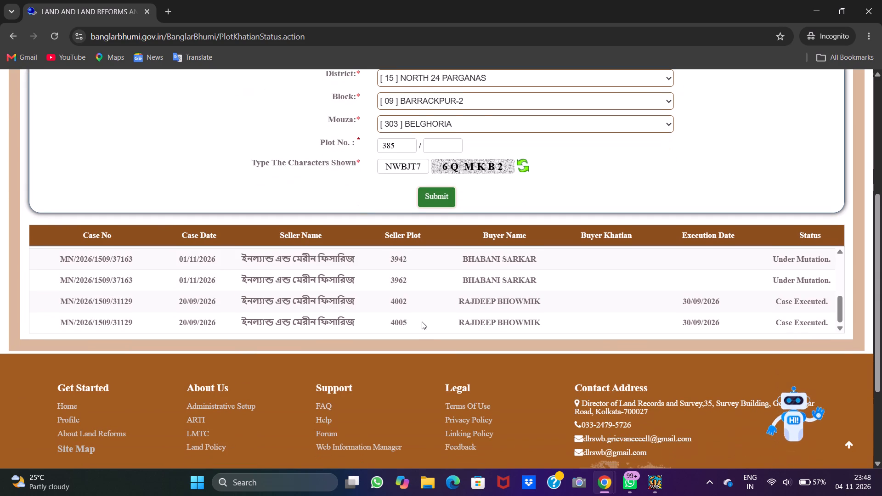
{"action": "scroll", "coordinate": [422, 321], "scroll_direction": "up", "scroll_amount": 1}
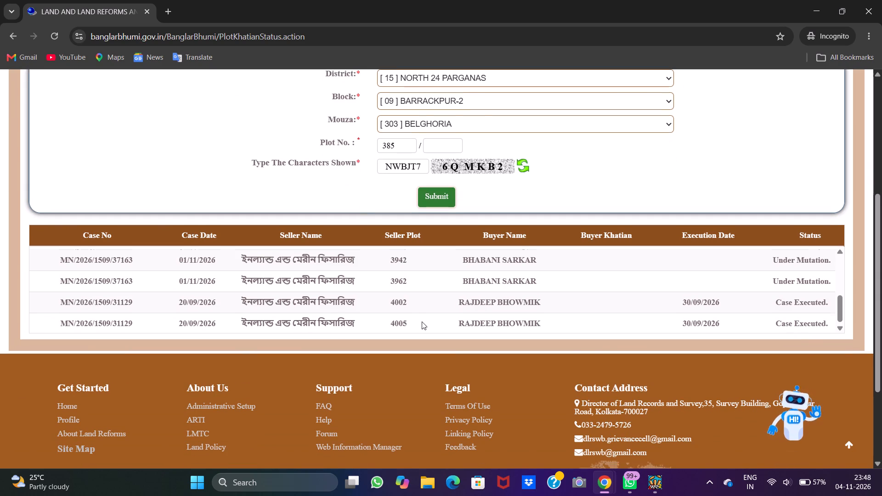
{"action": "scroll", "coordinate": [422, 321], "scroll_direction": "down", "scroll_amount": 1}
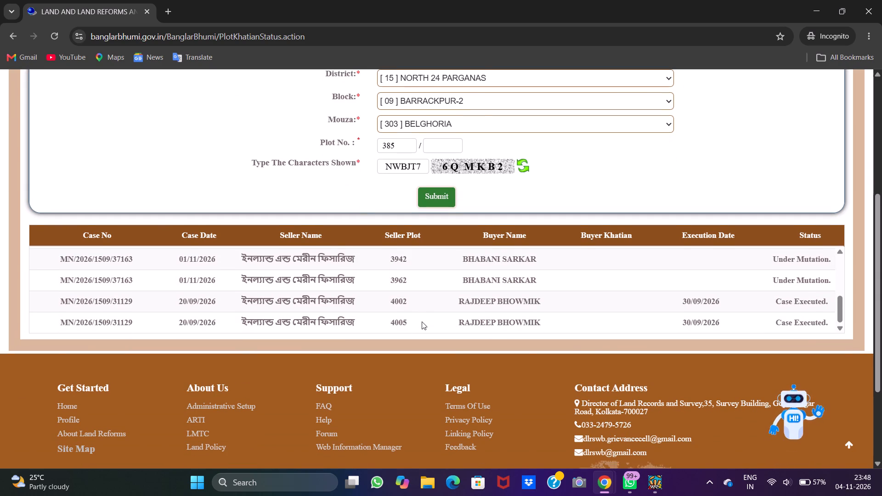
{"action": "scroll", "coordinate": [422, 321], "scroll_direction": "down", "scroll_amount": 1}
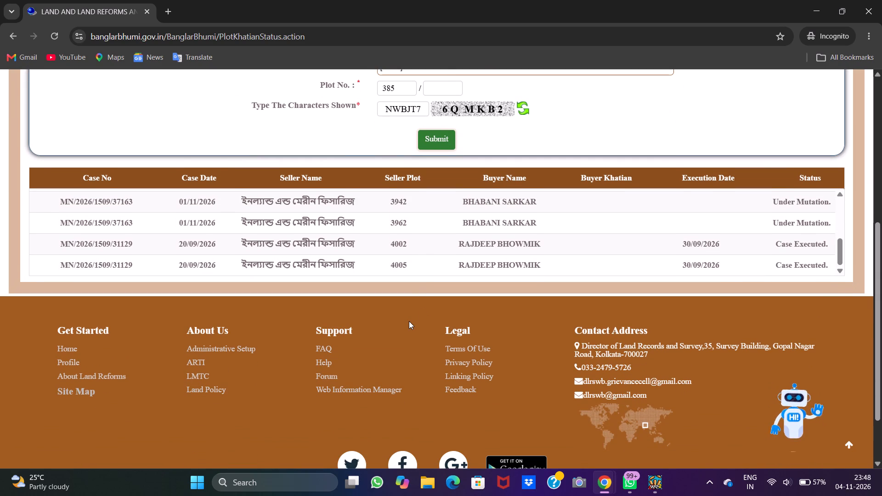
{"action": "scroll", "coordinate": [398, 240], "scroll_direction": "up", "scroll_amount": 1}
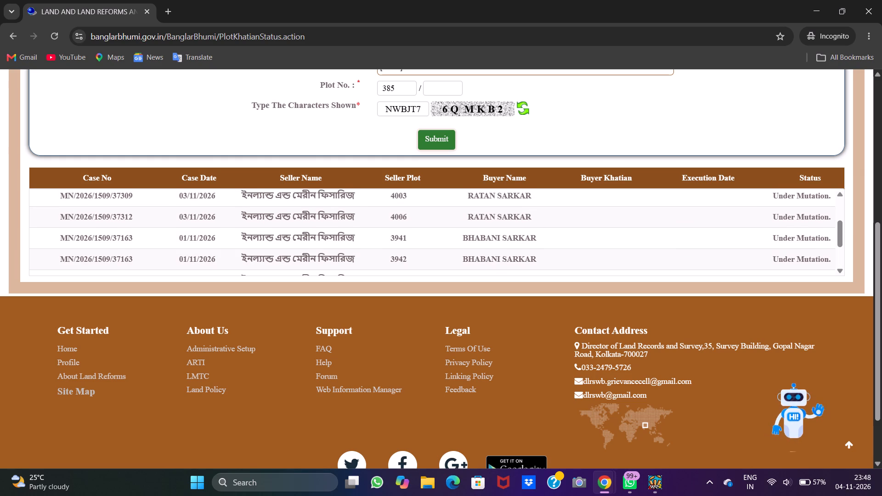
{"action": "scroll", "coordinate": [398, 240], "scroll_direction": "down", "scroll_amount": 1}
{"action": "scroll", "coordinate": [398, 240], "scroll_direction": "up", "scroll_amount": 1}
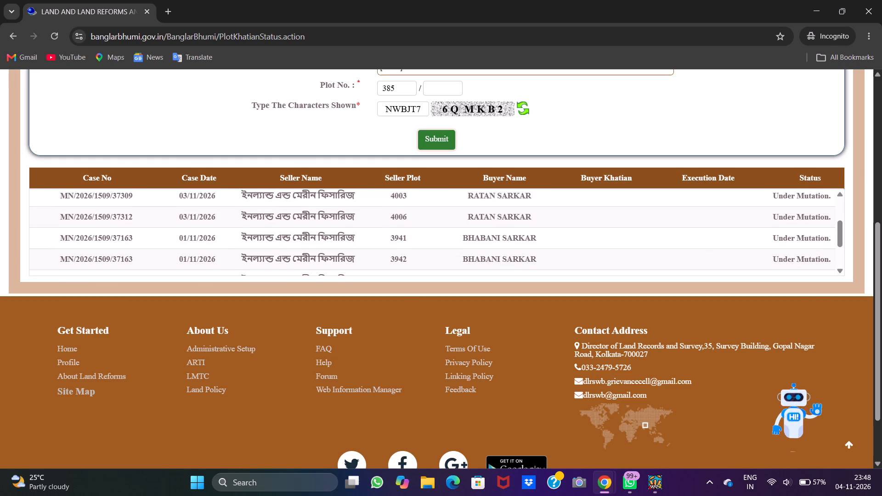
{"action": "scroll", "coordinate": [398, 240], "scroll_direction": "up", "scroll_amount": 2}
{"action": "scroll", "coordinate": [398, 240], "scroll_direction": "down", "scroll_amount": 2}
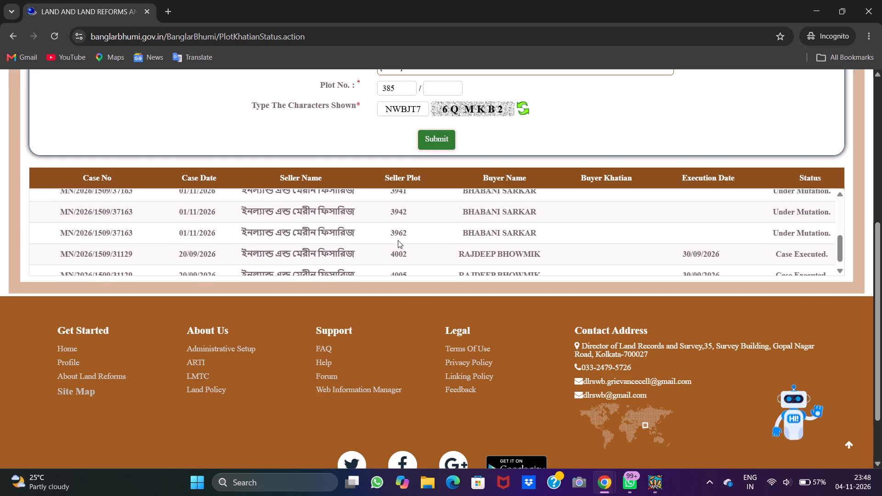
{"action": "scroll", "coordinate": [398, 240], "scroll_direction": "up", "scroll_amount": 1}
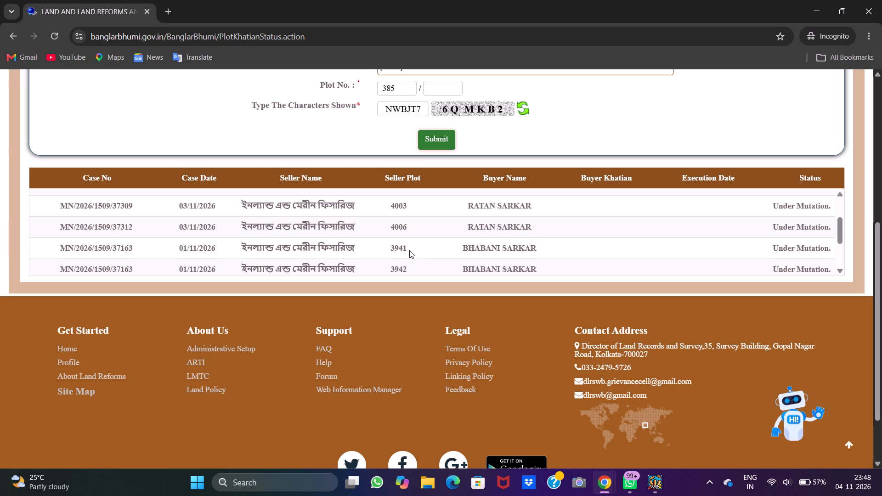
{"action": "scroll", "coordinate": [409, 250], "scroll_direction": "up", "scroll_amount": 2}
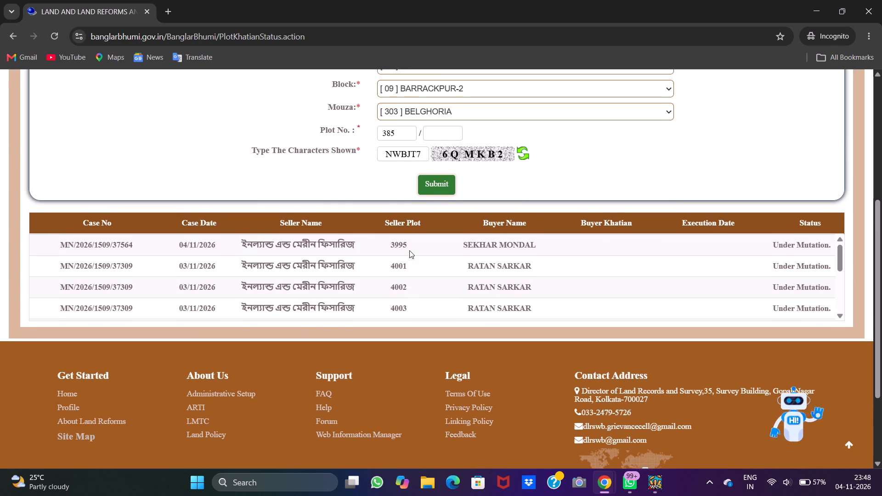
{"action": "scroll", "coordinate": [409, 256], "scroll_direction": "up", "scroll_amount": 1}
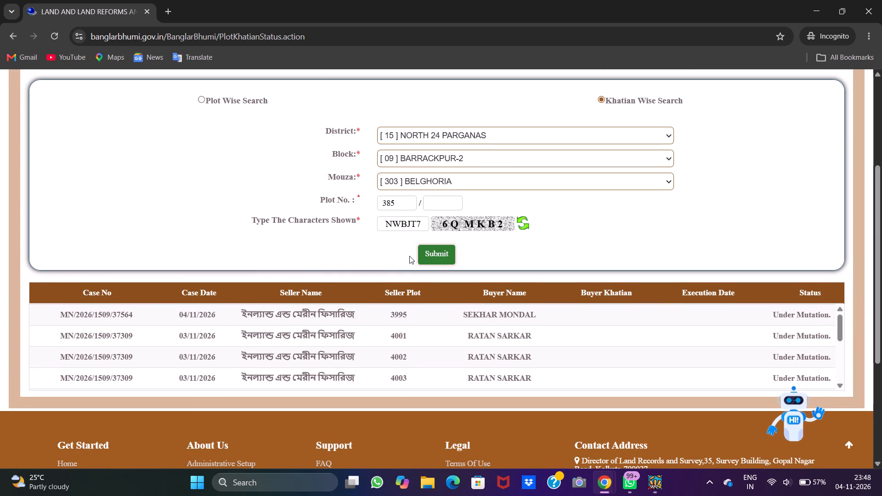
{"action": "scroll", "coordinate": [413, 303], "scroll_direction": "down", "scroll_amount": 3}
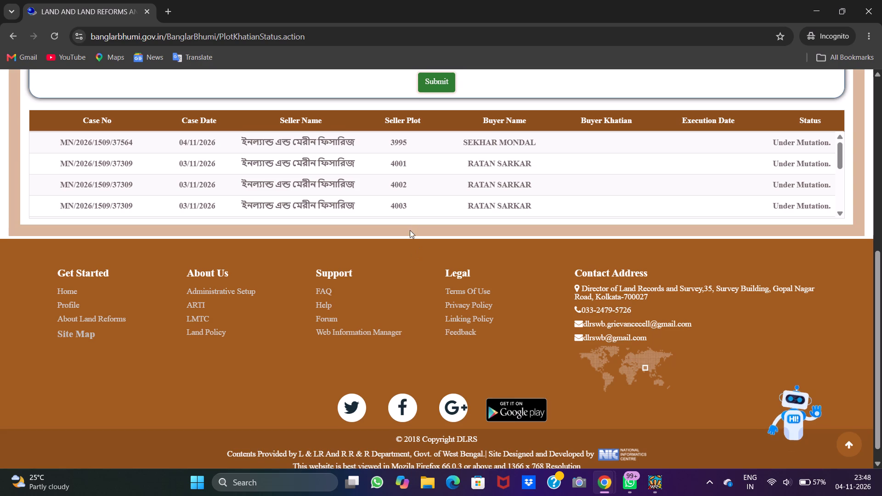
{"action": "scroll", "coordinate": [400, 327], "scroll_direction": "up", "scroll_amount": 1}
{"action": "scroll", "coordinate": [418, 240], "scroll_direction": "down", "scroll_amount": 1}
{"action": "scroll", "coordinate": [418, 240], "scroll_direction": "up", "scroll_amount": 4}
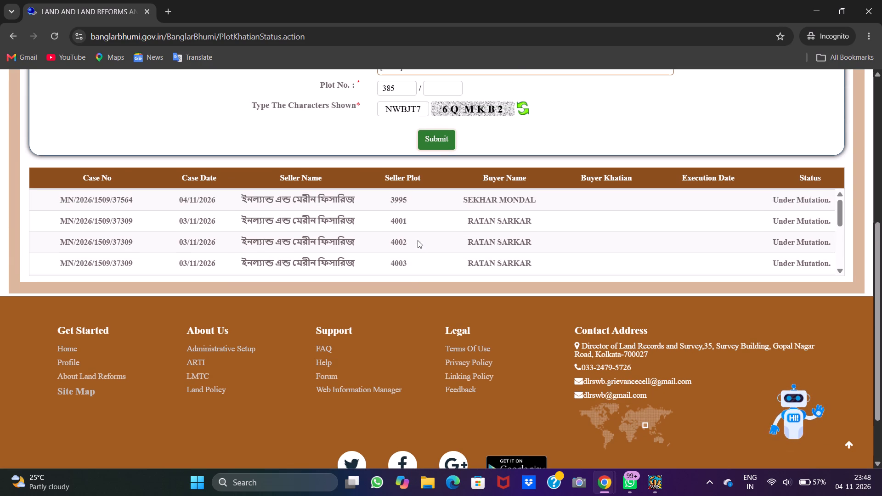
{"action": "scroll", "coordinate": [418, 240], "scroll_direction": "up", "scroll_amount": 1}
{"action": "scroll", "coordinate": [71, 219], "scroll_direction": "up", "scroll_amount": 1}
{"action": "scroll", "coordinate": [130, 272], "scroll_direction": "down", "scroll_amount": 2}
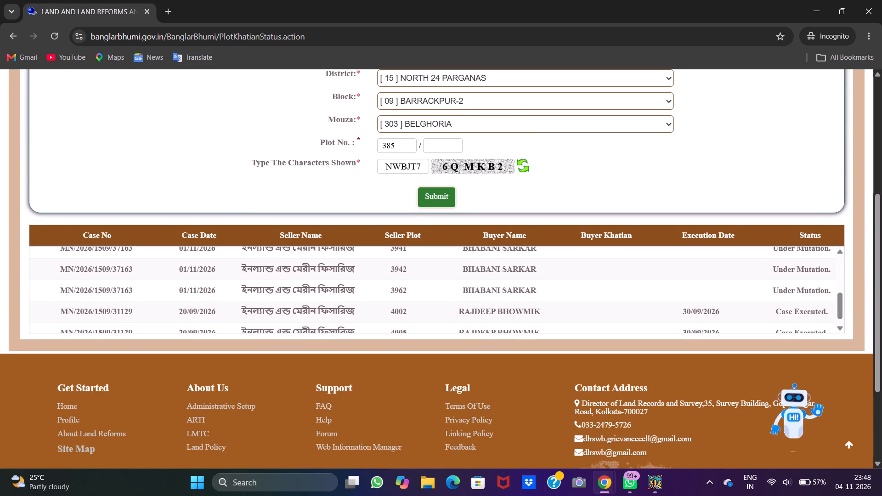
{"action": "scroll", "coordinate": [129, 272], "scroll_direction": "down", "scroll_amount": 2}
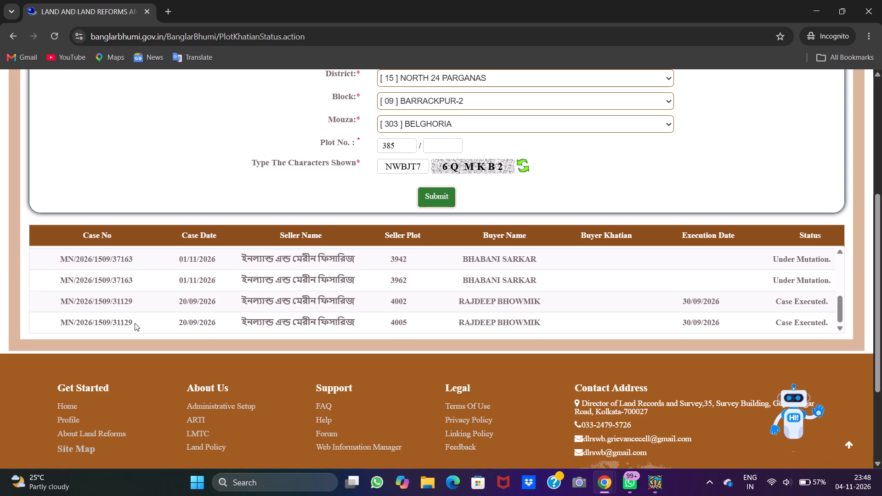
{"action": "scroll", "coordinate": [209, 292], "scroll_direction": "up", "scroll_amount": 1}
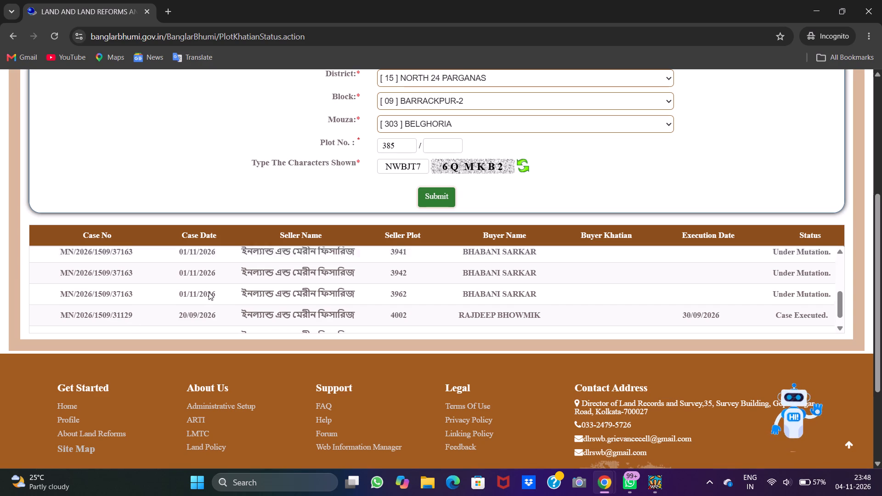
{"action": "scroll", "coordinate": [208, 292], "scroll_direction": "up", "scroll_amount": 1}
{"action": "scroll", "coordinate": [208, 293], "scroll_direction": "down", "scroll_amount": 1}
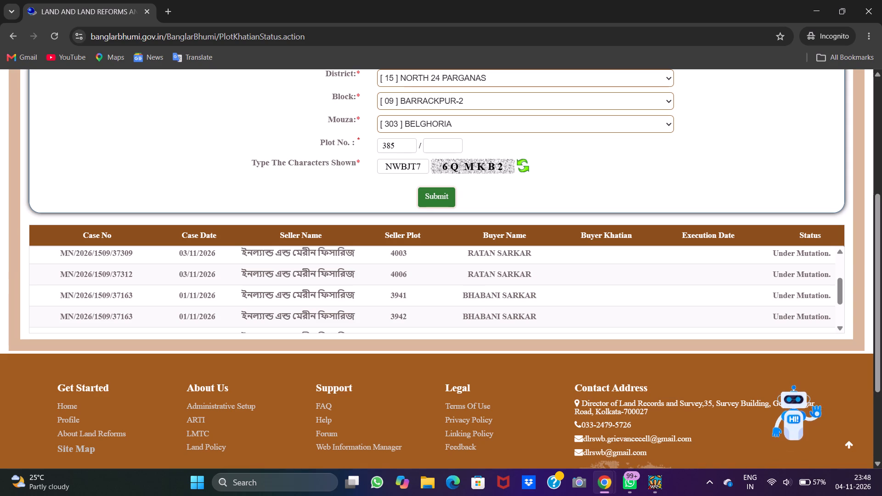
{"action": "scroll", "coordinate": [207, 293], "scroll_direction": "up", "scroll_amount": 3}
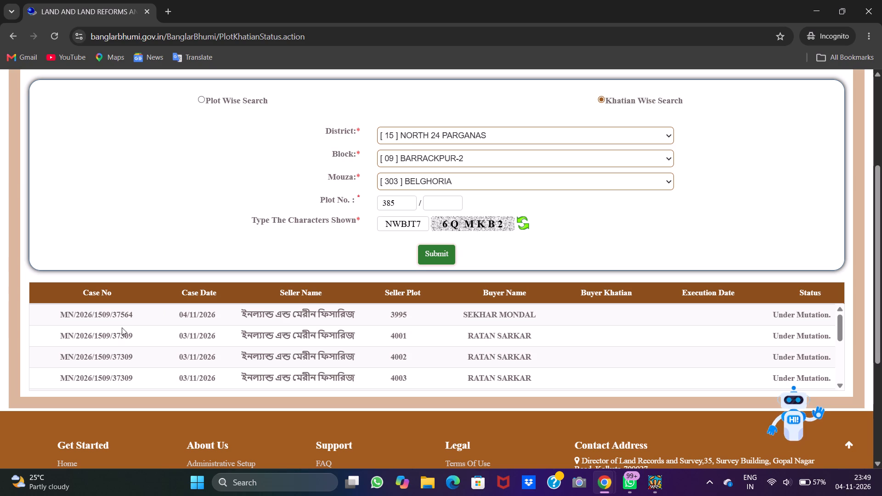
{"action": "scroll", "coordinate": [127, 320], "scroll_direction": "up", "scroll_amount": 1}
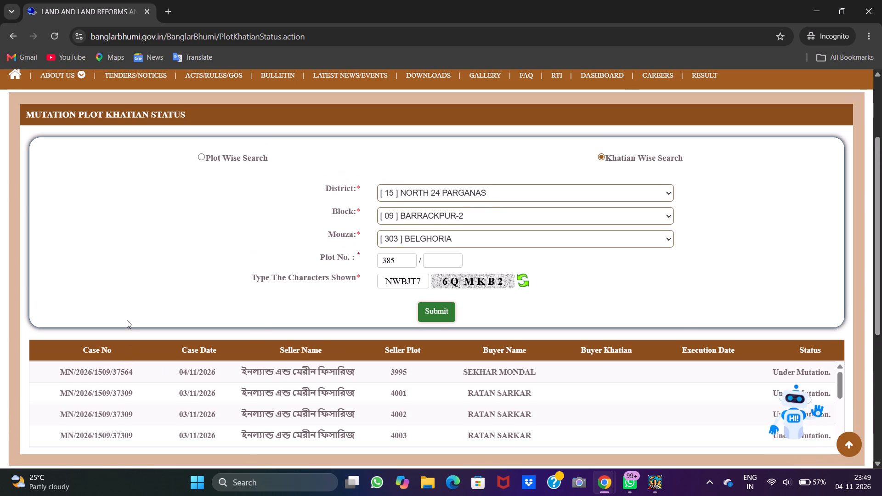
{"action": "scroll", "coordinate": [127, 320], "scroll_direction": "up", "scroll_amount": 1}
{"action": "scroll", "coordinate": [127, 320], "scroll_direction": "down", "scroll_amount": 4}
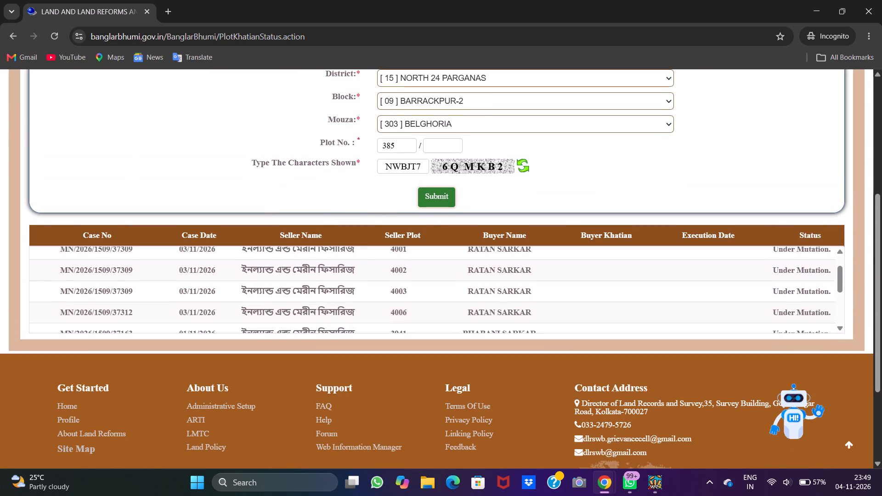
{"action": "scroll", "coordinate": [126, 321], "scroll_direction": "up", "scroll_amount": 3}
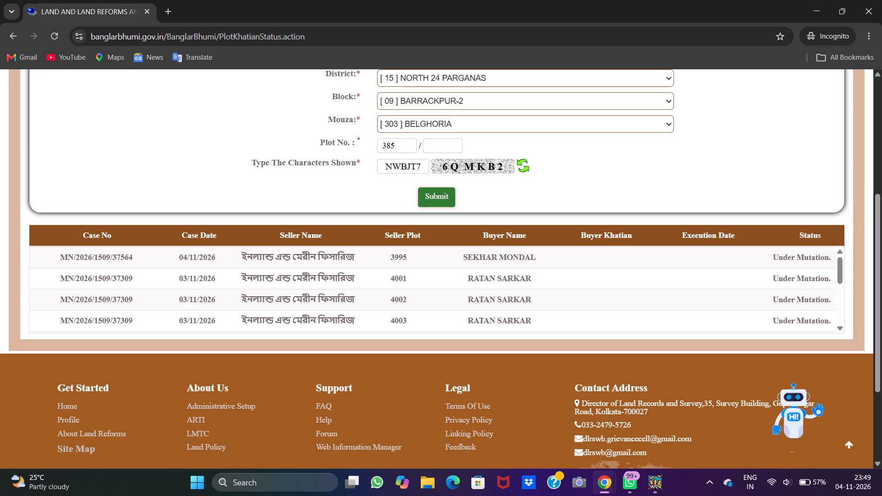
{"action": "left_click_drag", "start_coordinate": [61, 256], "coordinate": [135, 259]}
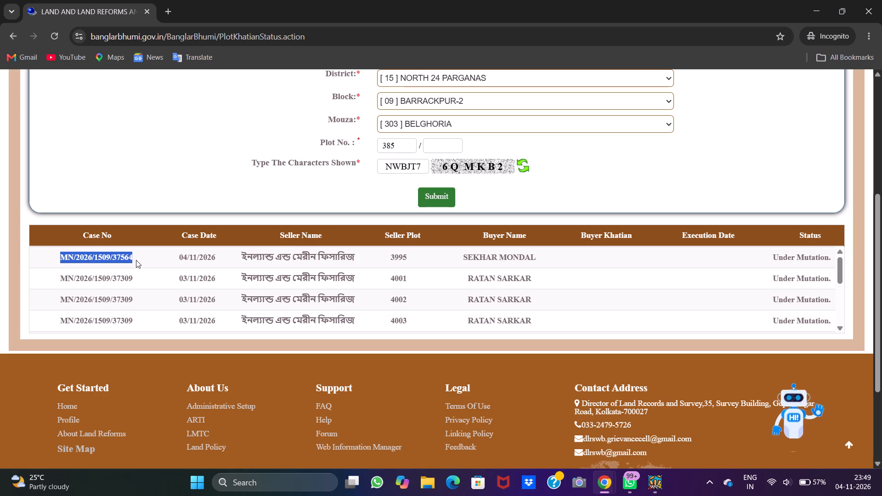
{"action": "key", "text": "ctrl+c"}
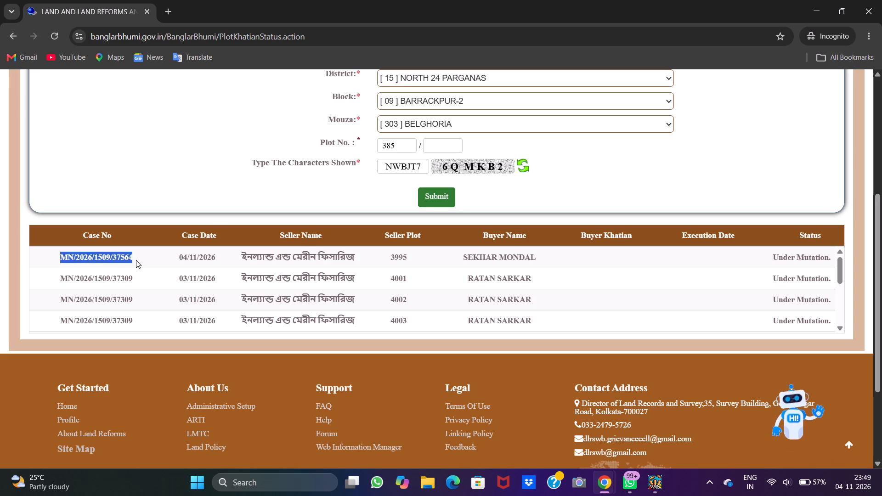
Open the Mutation Status search page among the online citizen services.
{"action": "scroll", "coordinate": [201, 219], "scroll_direction": "up", "scroll_amount": 4}
{"action": "left_click", "coordinate": [575, 102]}
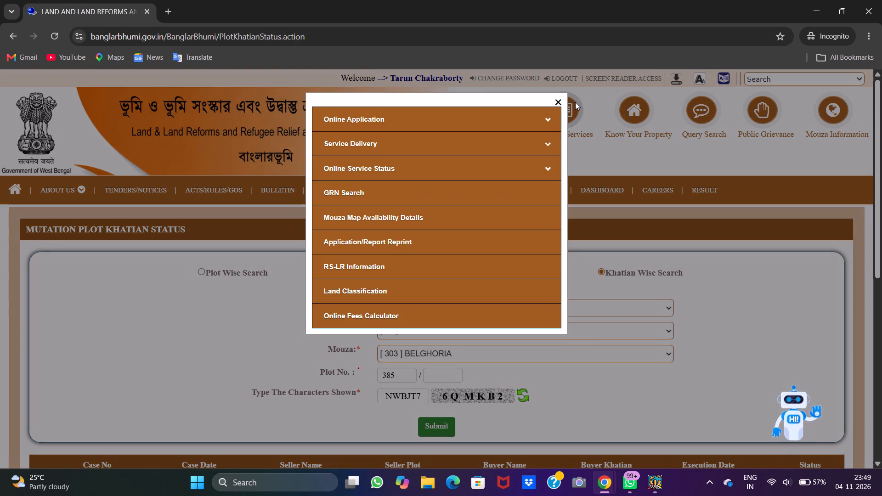
{"action": "left_click", "coordinate": [409, 165]}
{"action": "left_click", "coordinate": [365, 186]}
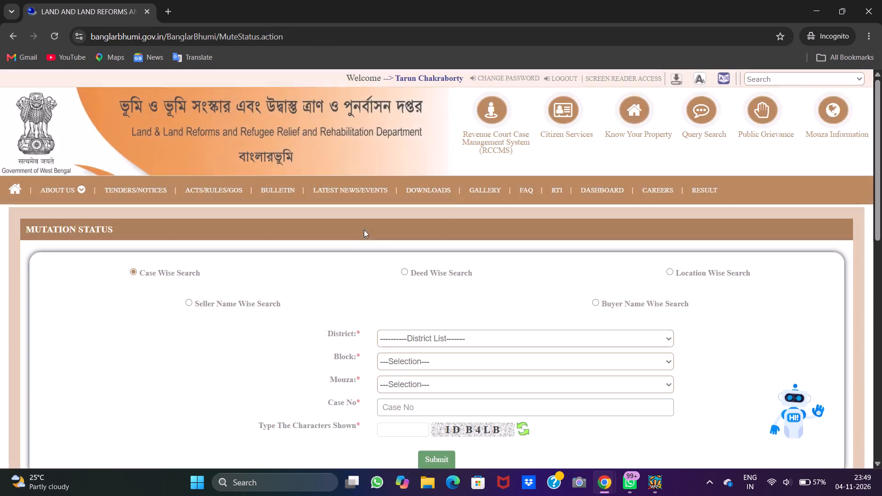
Set the case-wise search location to district North 24 Parganas, block Barrackpur-2 and mouza Belghoria.
{"action": "scroll", "coordinate": [365, 262], "scroll_direction": "down", "scroll_amount": 3}
{"action": "left_click", "coordinate": [440, 169]}
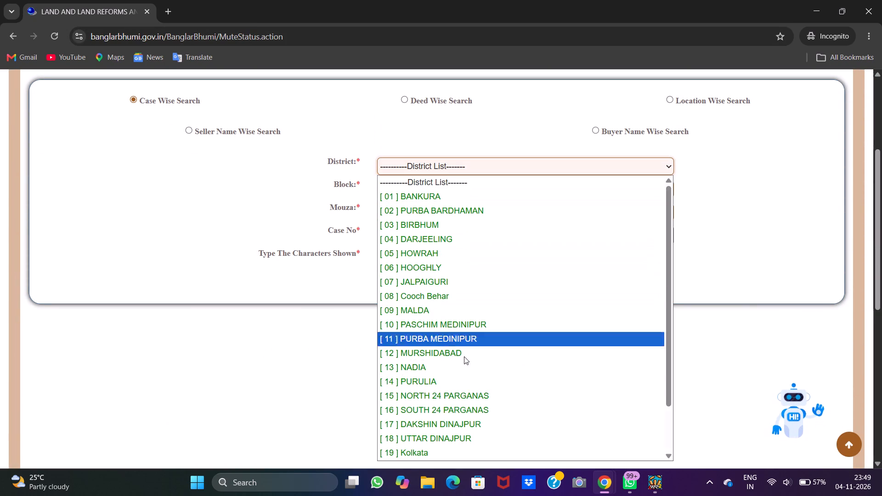
{"action": "left_click", "coordinate": [468, 395]}
{"action": "left_click", "coordinate": [430, 189]}
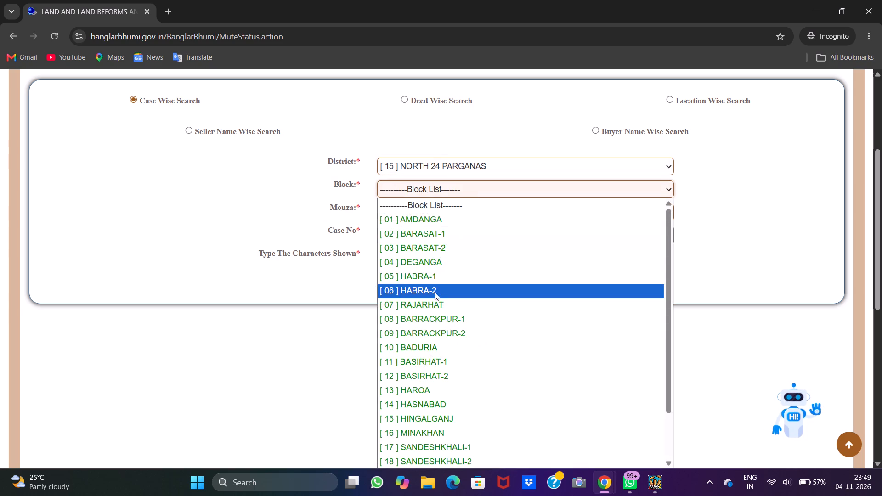
{"action": "left_click", "coordinate": [443, 332]}
{"action": "left_click", "coordinate": [427, 213]}
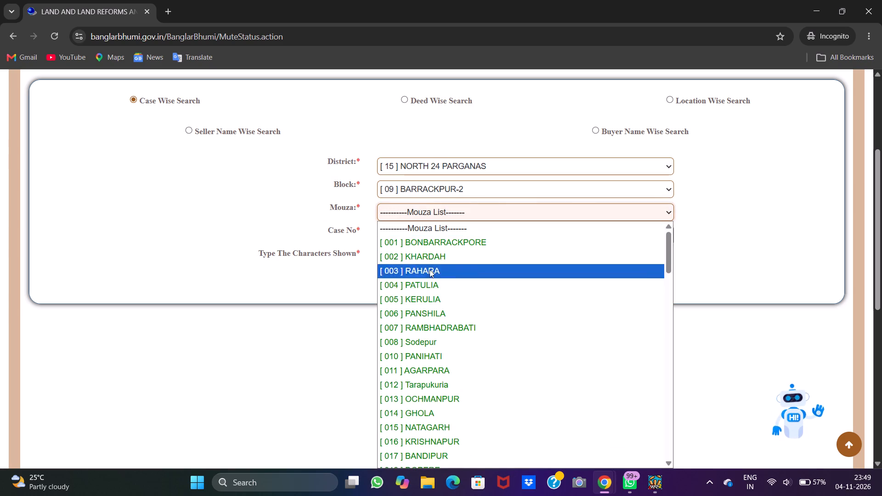
{"action": "scroll", "coordinate": [434, 353], "scroll_direction": "down", "scroll_amount": 7}
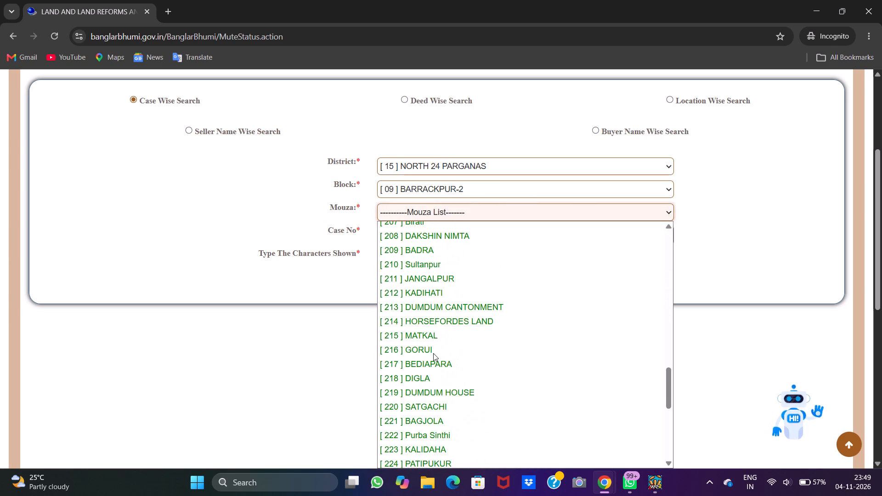
{"action": "scroll", "coordinate": [433, 355], "scroll_direction": "down", "scroll_amount": 5}
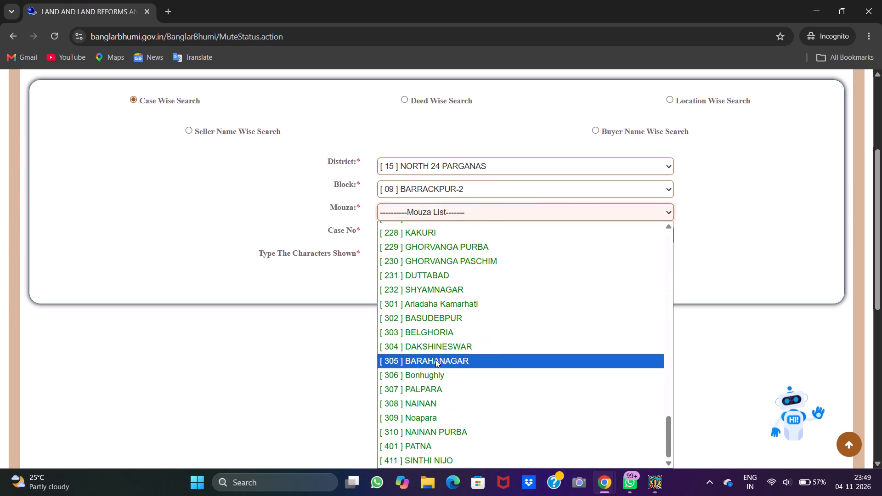
{"action": "left_click", "coordinate": [444, 331]}
{"action": "left_click", "coordinate": [413, 236]}
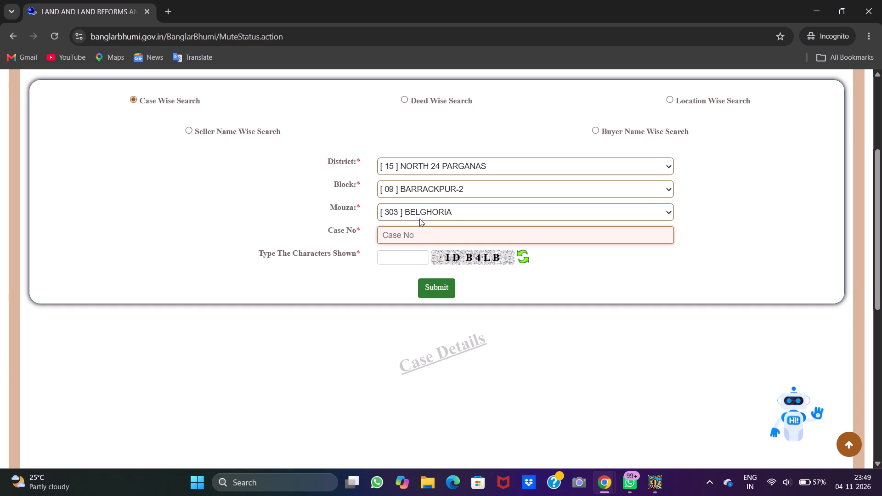
{"action": "key", "text": "ctrl+v"}
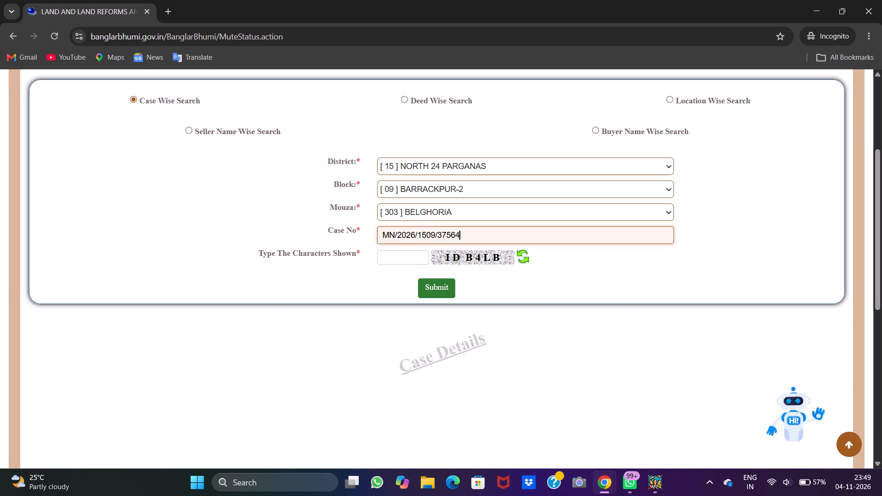
{"action": "left_click", "coordinate": [420, 252]}
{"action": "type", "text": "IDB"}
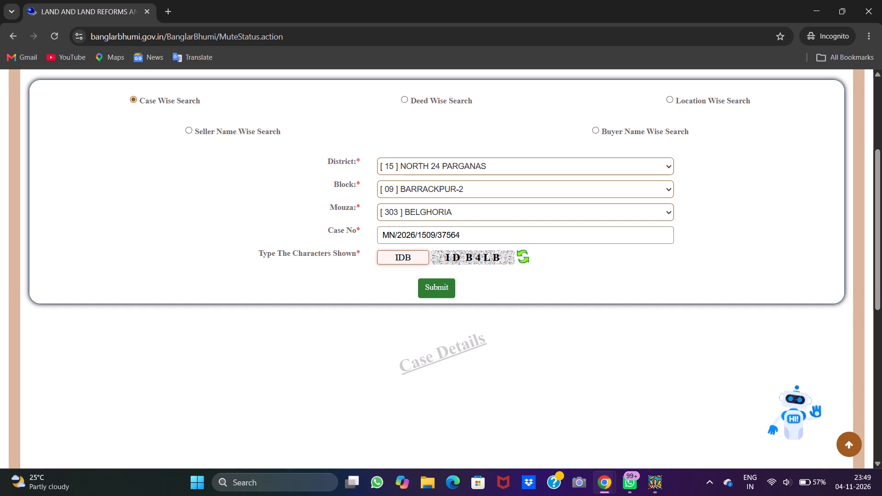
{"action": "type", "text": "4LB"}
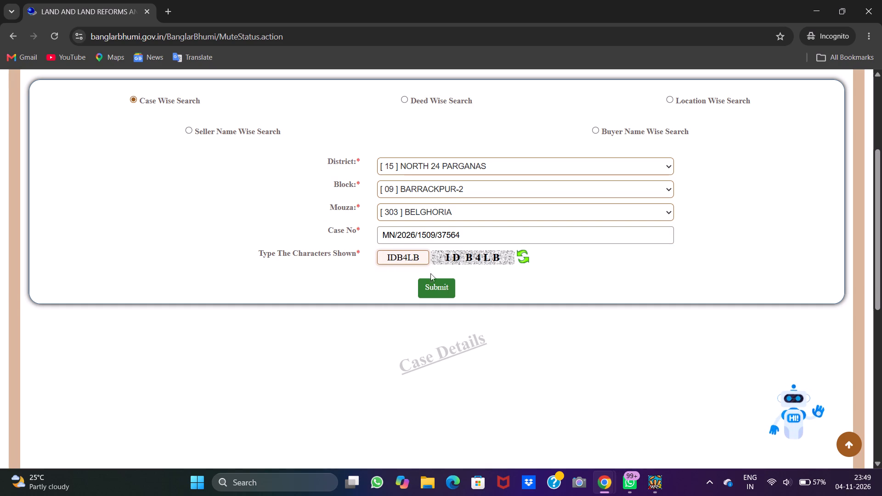
{"action": "left_click", "coordinate": [437, 280]}
Open the plot/ROR details of the listed case and examine its khatian, plot, classification, share and seller entries along with the case status.
{"action": "scroll", "coordinate": [438, 280], "scroll_direction": "down", "scroll_amount": 2}
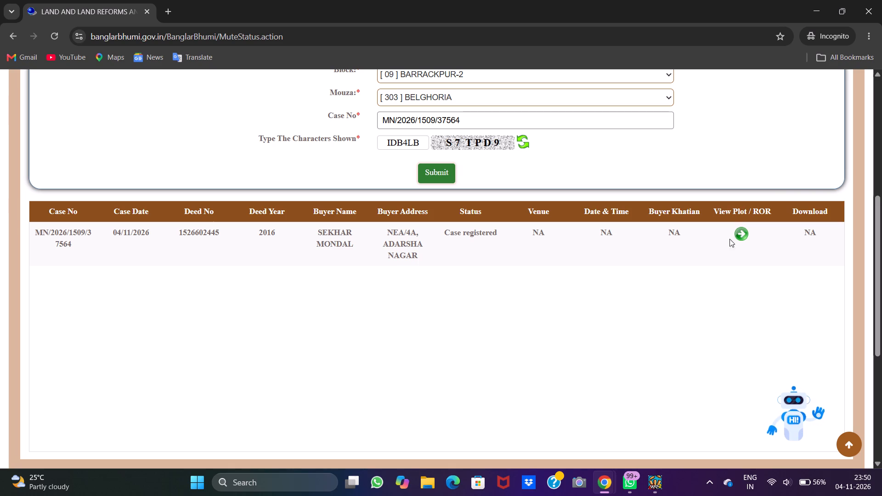
{"action": "left_click", "coordinate": [743, 234]}
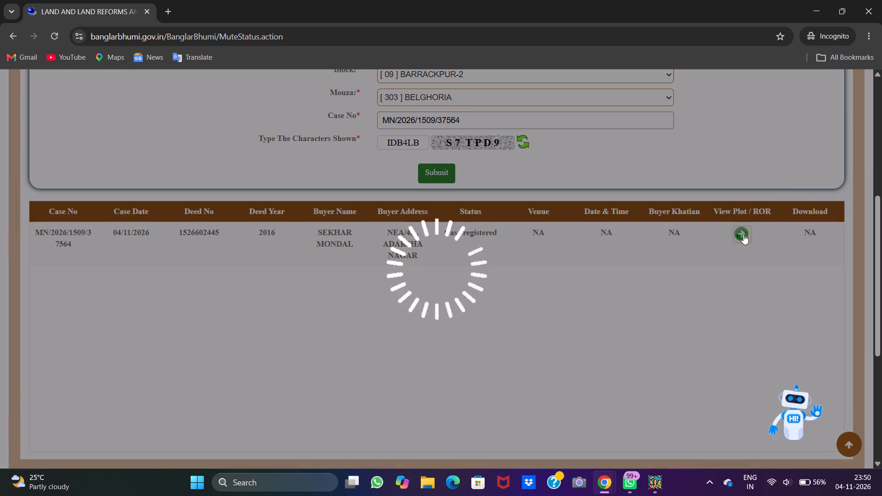
{"action": "scroll", "coordinate": [656, 289], "scroll_direction": "down", "scroll_amount": 3}
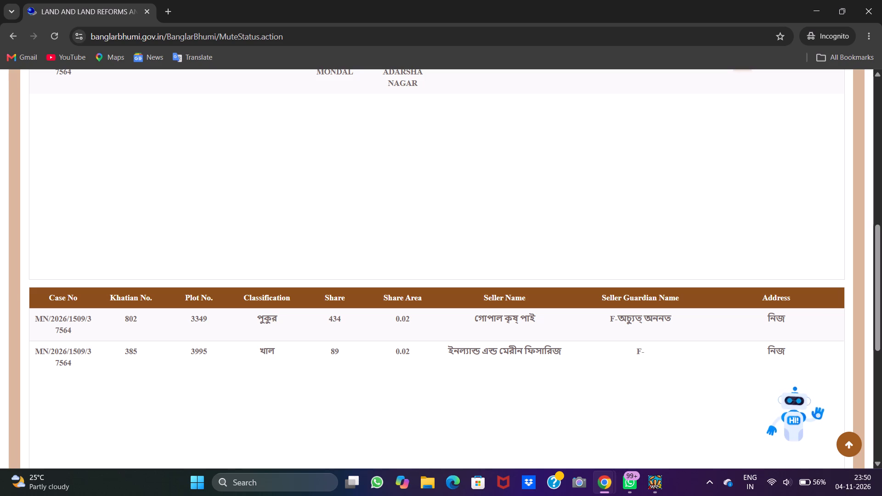
{"action": "scroll", "coordinate": [639, 322], "scroll_direction": "up", "scroll_amount": 4}
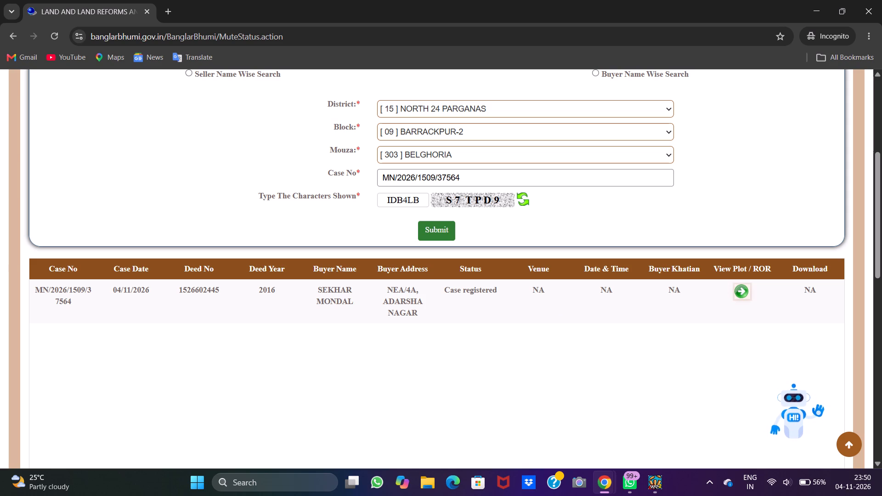
{"action": "scroll", "coordinate": [400, 301], "scroll_direction": "up", "scroll_amount": 1}
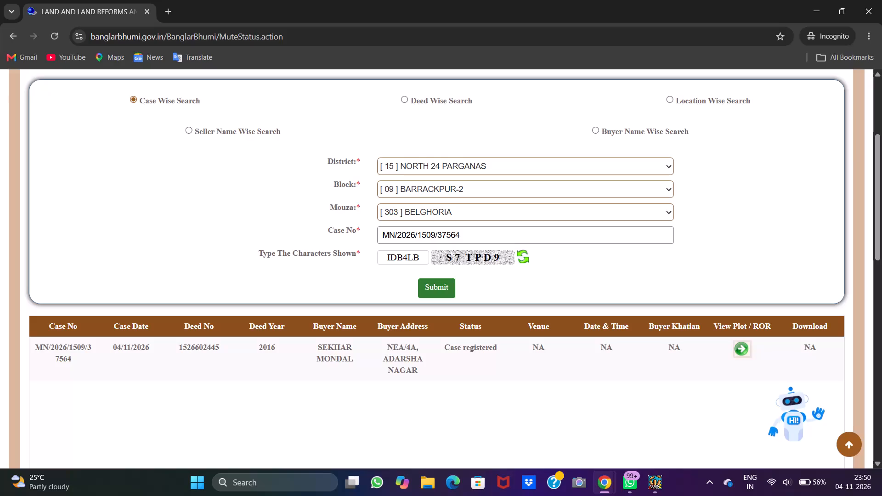
{"action": "left_click", "coordinate": [468, 235]}
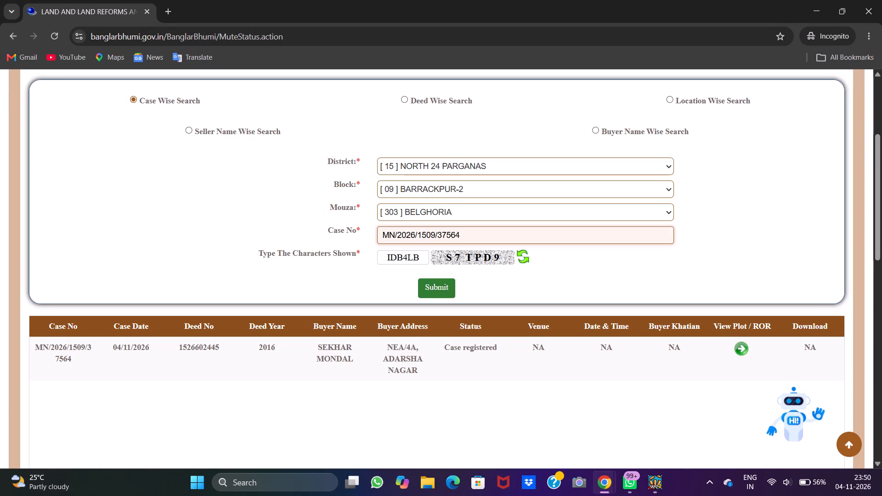
{"action": "key", "text": "BackSpace"}
{"action": "key", "text": "BackSpace"}
{"action": "key", "text": "BackSpace"}
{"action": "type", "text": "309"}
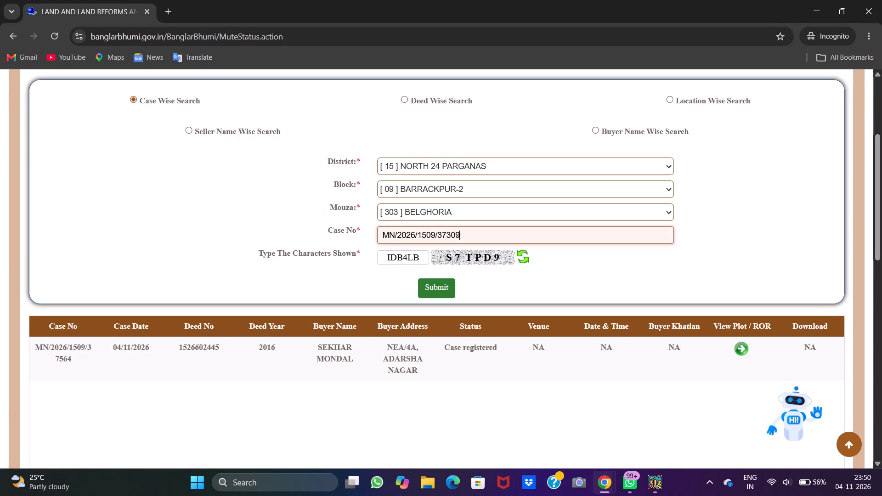
{"action": "double_click", "coordinate": [416, 256]}
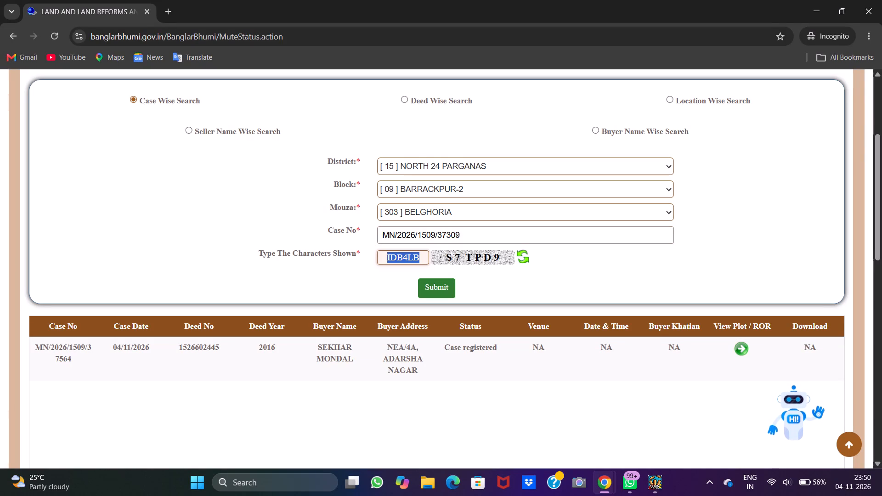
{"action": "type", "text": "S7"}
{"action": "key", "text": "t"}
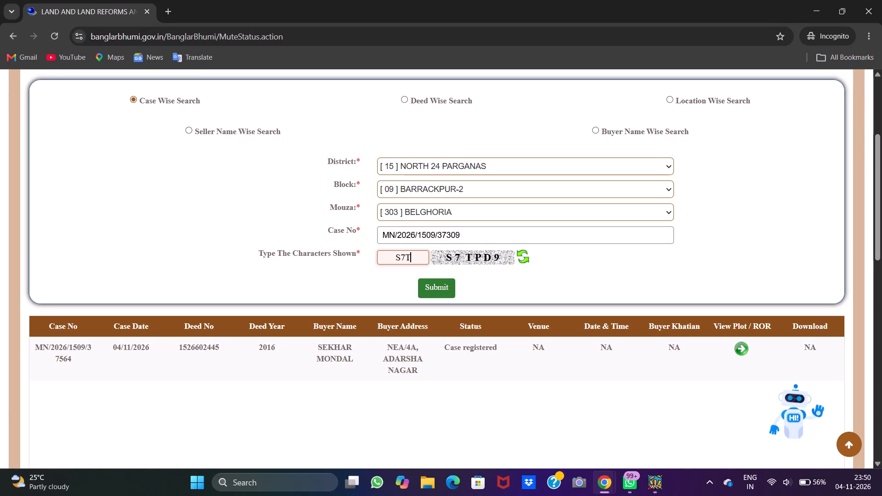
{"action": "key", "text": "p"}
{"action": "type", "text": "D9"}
{"action": "left_click", "coordinate": [445, 284]}
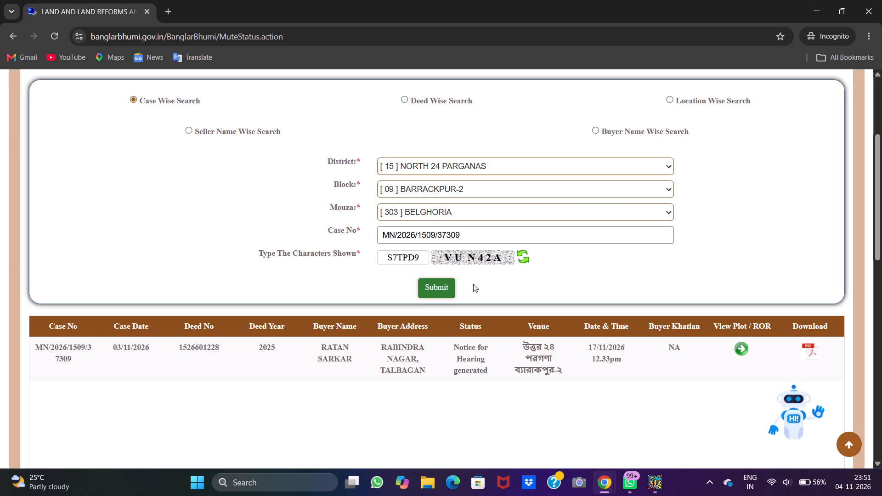
{"action": "left_click", "coordinate": [811, 351]}
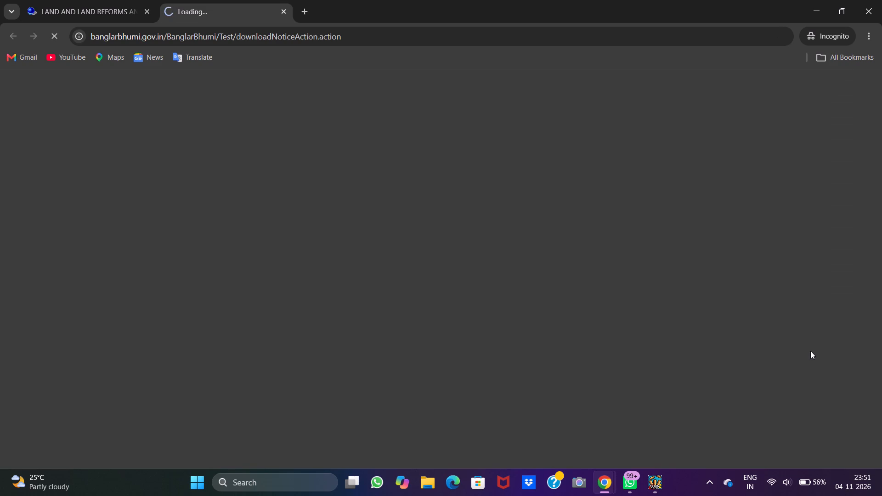
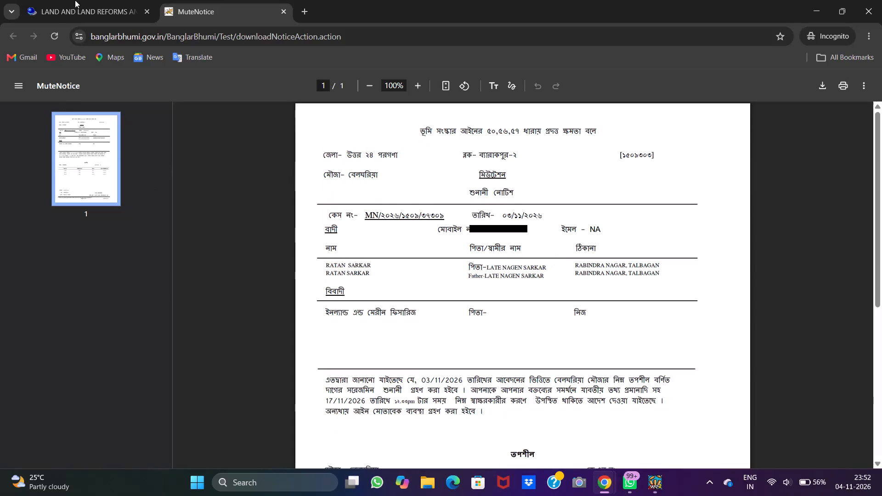
{"action": "left_click", "coordinate": [77, 0]}
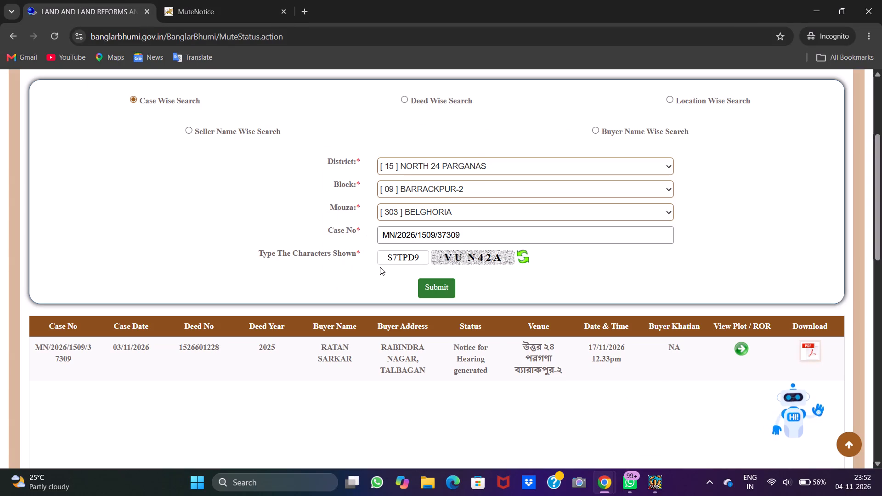
{"action": "scroll", "coordinate": [380, 267], "scroll_direction": "down", "scroll_amount": 2}
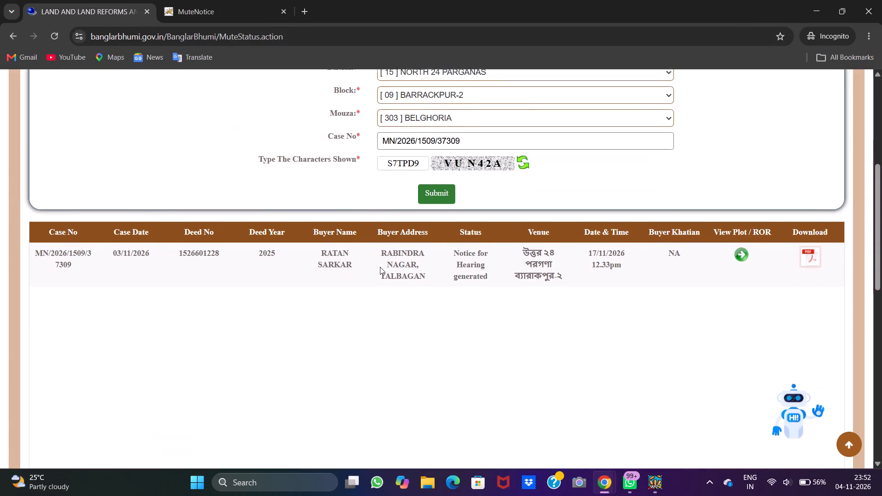
{"action": "scroll", "coordinate": [380, 267], "scroll_direction": "up", "scroll_amount": 1}
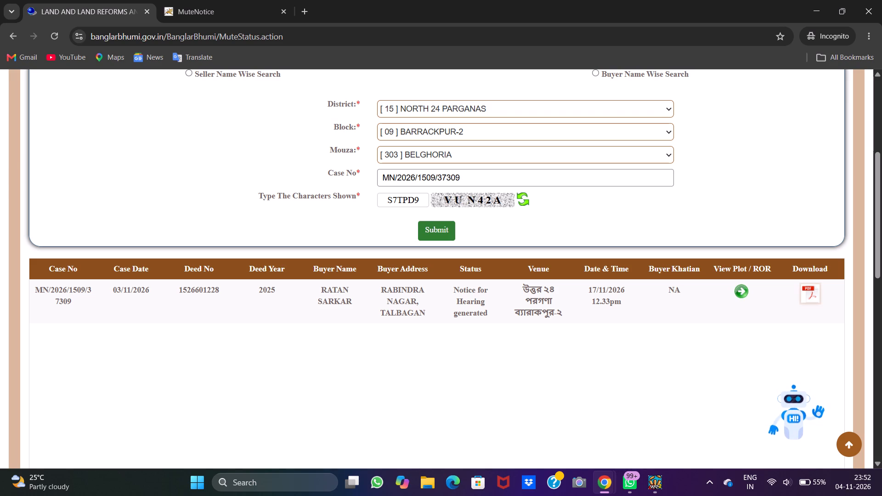
{"action": "scroll", "coordinate": [380, 267], "scroll_direction": "up", "scroll_amount": 1}
{"action": "scroll", "coordinate": [380, 267], "scroll_direction": "down", "scroll_amount": 1}
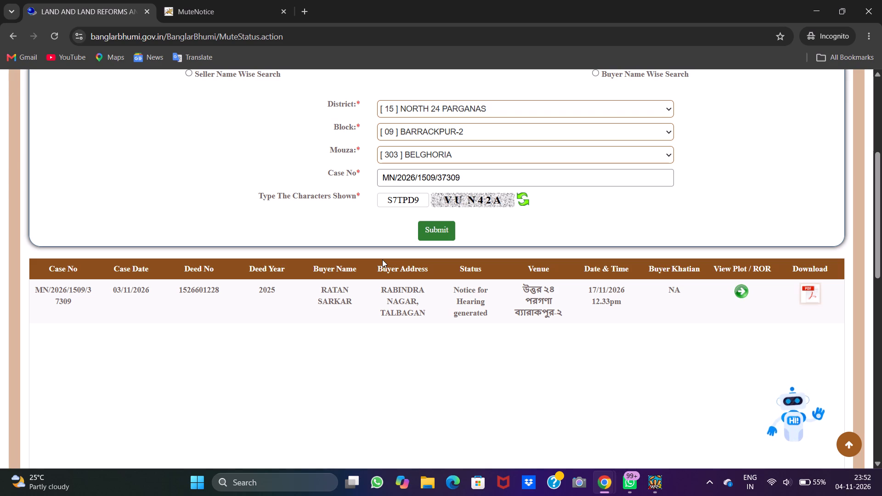
{"action": "left_click", "coordinate": [467, 175]}
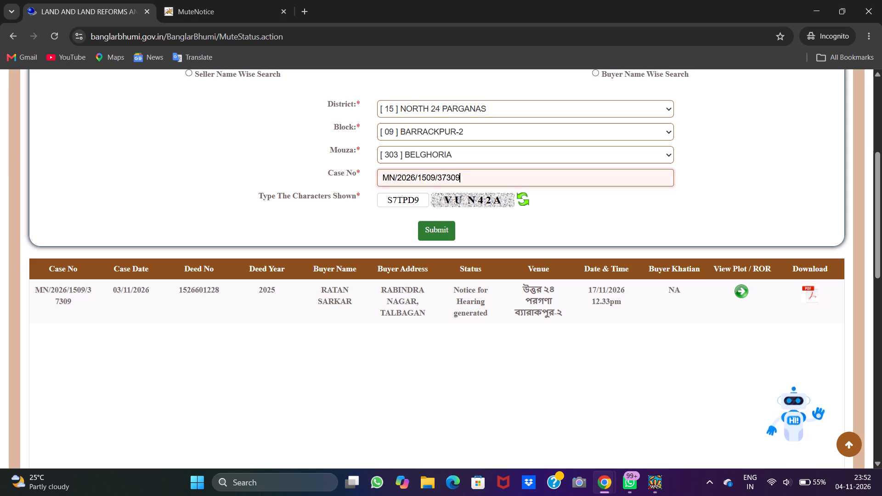
{"action": "key", "text": "BackSpace"}
{"action": "key", "text": "BackSpace"}
{"action": "key", "text": "1"}
{"action": "key", "text": "2"}
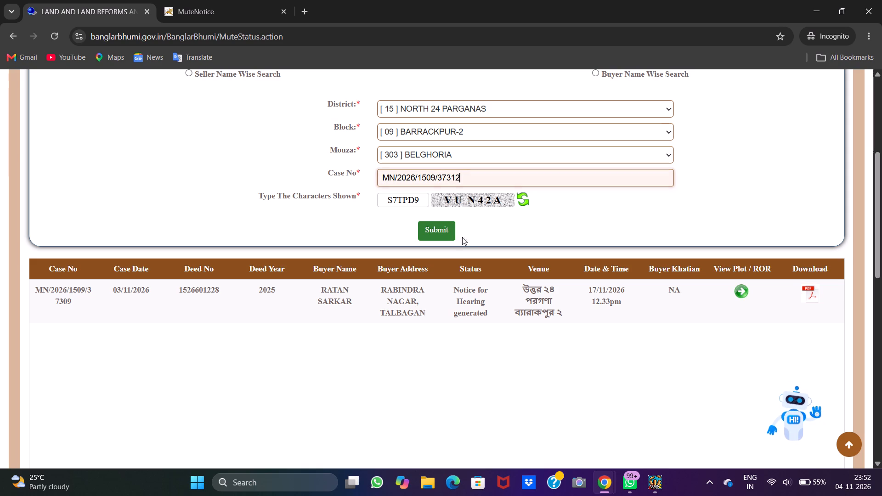
{"action": "double_click", "coordinate": [392, 202]}
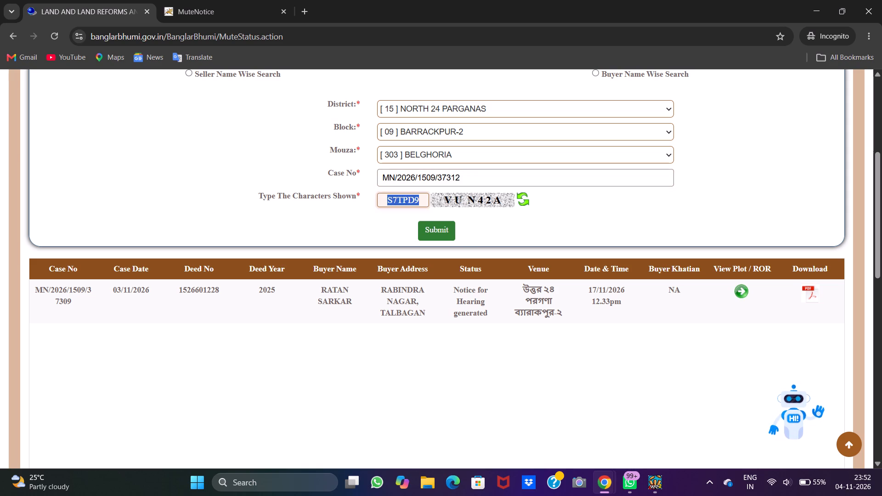
{"action": "type", "text": "VU"}
{"action": "key", "text": "n"}
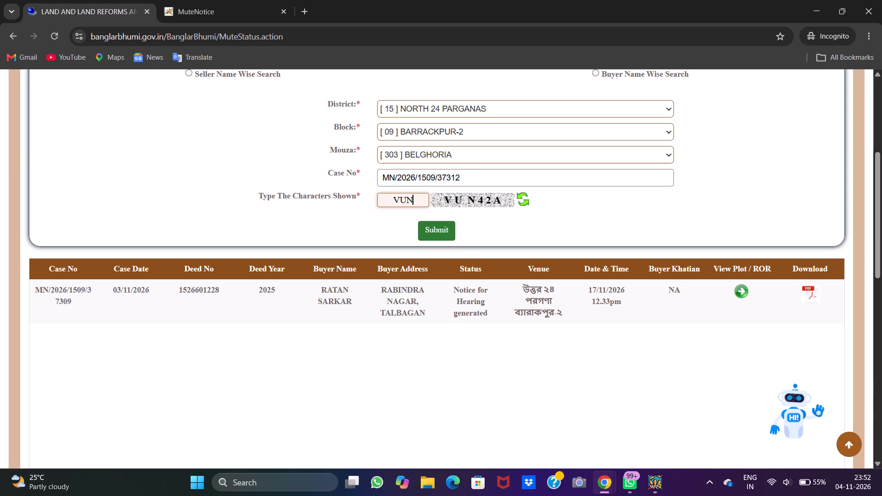
{"action": "type", "text": "42A"}
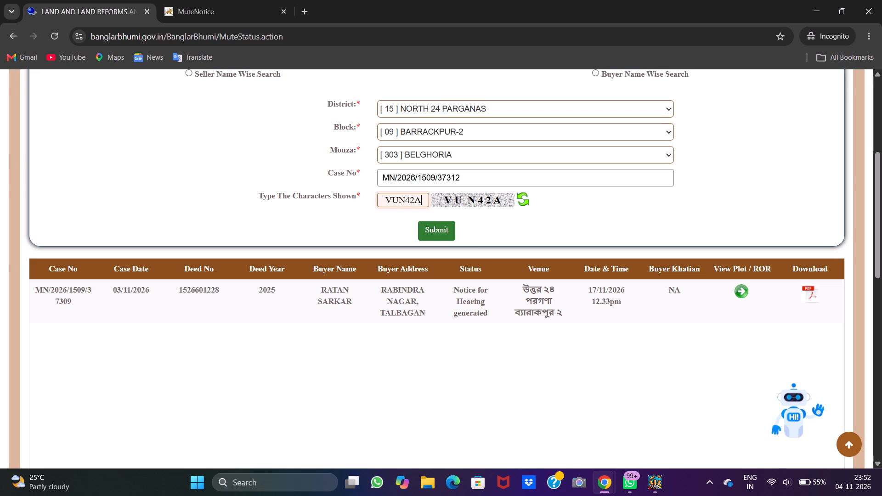
{"action": "left_click", "coordinate": [446, 234]}
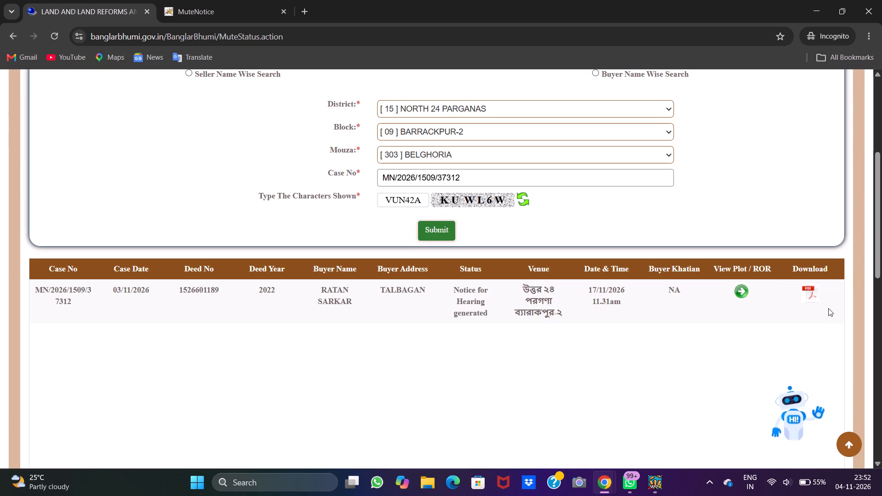
{"action": "left_click", "coordinate": [816, 293]}
{"action": "left_click", "coordinate": [109, 0]}
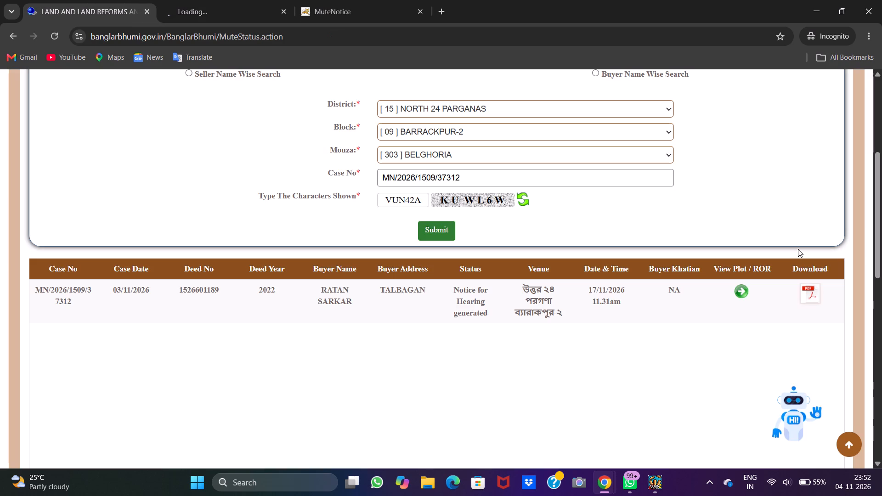
{"action": "left_click", "coordinate": [746, 291]}
{"action": "scroll", "coordinate": [699, 311], "scroll_direction": "down", "scroll_amount": 3}
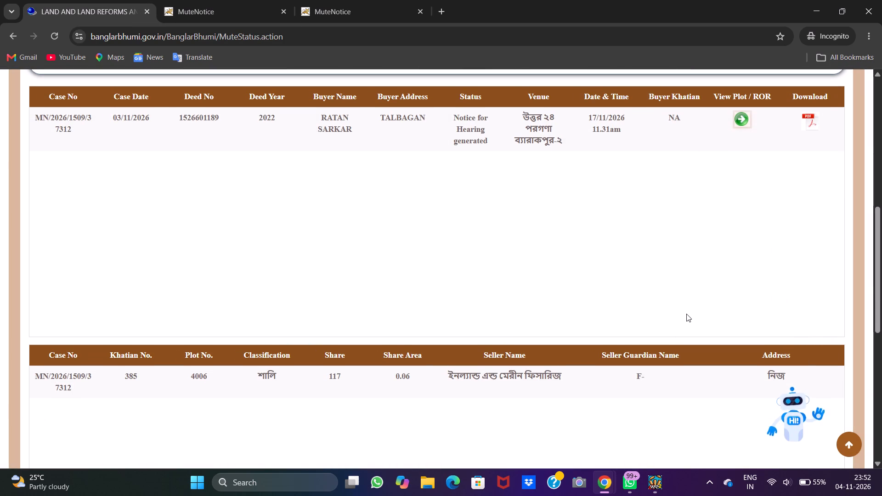
{"action": "scroll", "coordinate": [686, 314], "scroll_direction": "up", "scroll_amount": 4}
{"action": "left_click", "coordinate": [216, 0]}
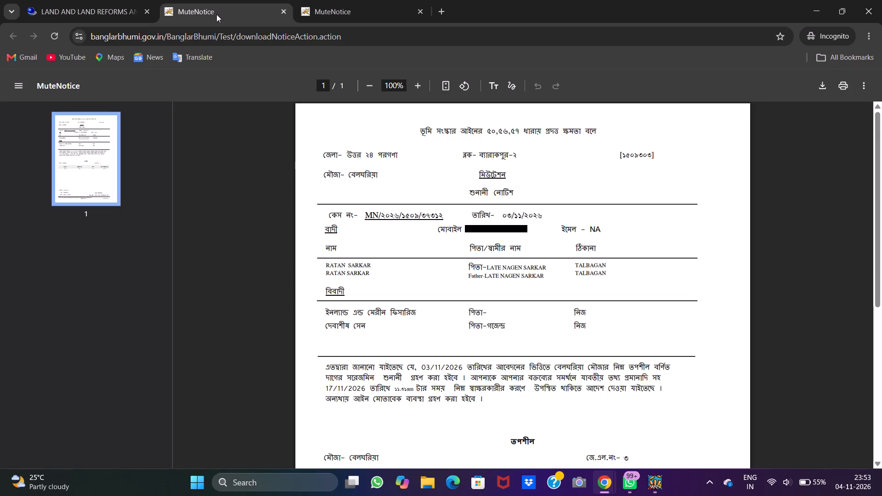
{"action": "scroll", "coordinate": [261, 158], "scroll_direction": "down", "scroll_amount": 2}
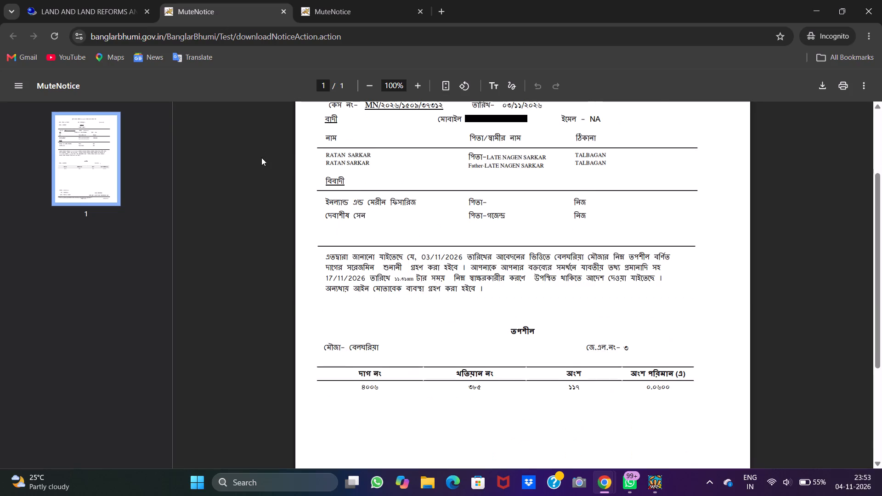
{"action": "scroll", "coordinate": [261, 158], "scroll_direction": "down", "scroll_amount": 1}
{"action": "scroll", "coordinate": [261, 158], "scroll_direction": "up", "scroll_amount": 3}
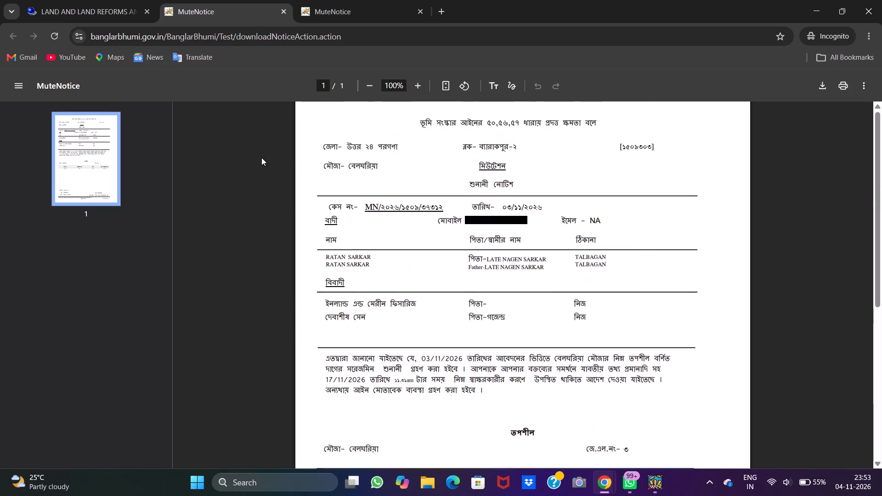
{"action": "left_click", "coordinate": [128, 0]}
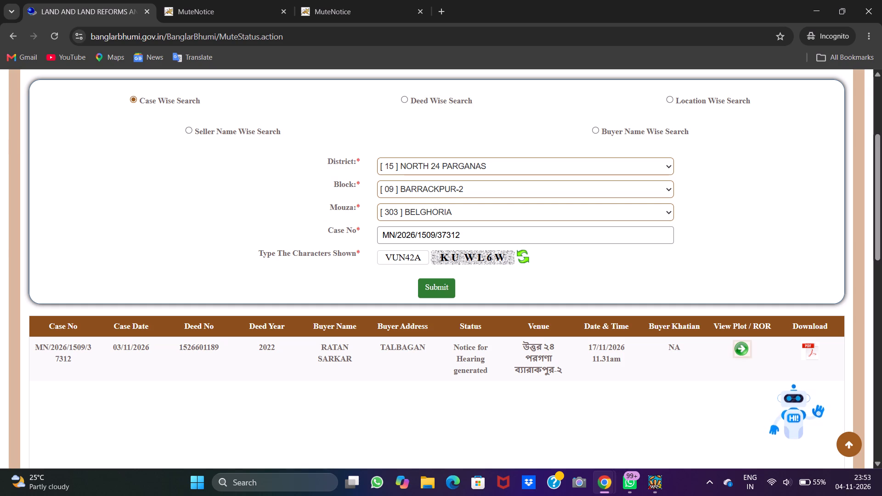
{"action": "left_click", "coordinate": [466, 232]}
{"action": "key", "text": "BackSpace"}
{"action": "key", "text": "BackSpace"}
{"action": "key", "text": "BackSpace"}
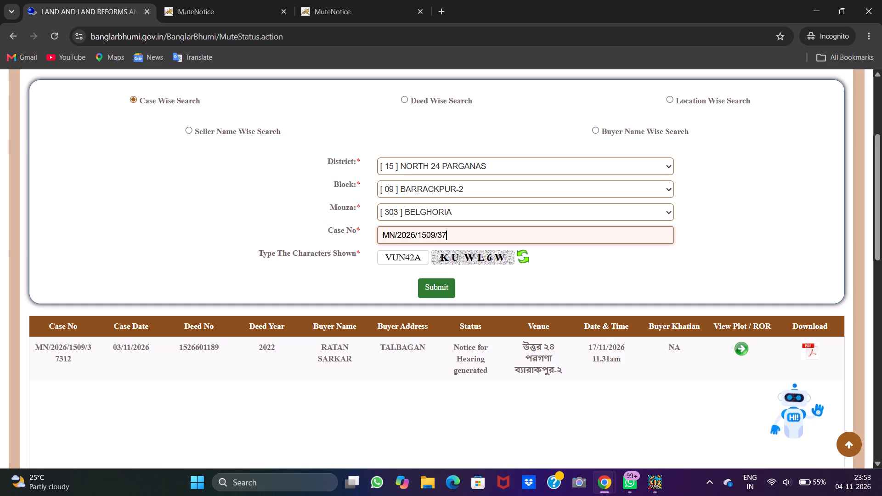
{"action": "type", "text": "163"}
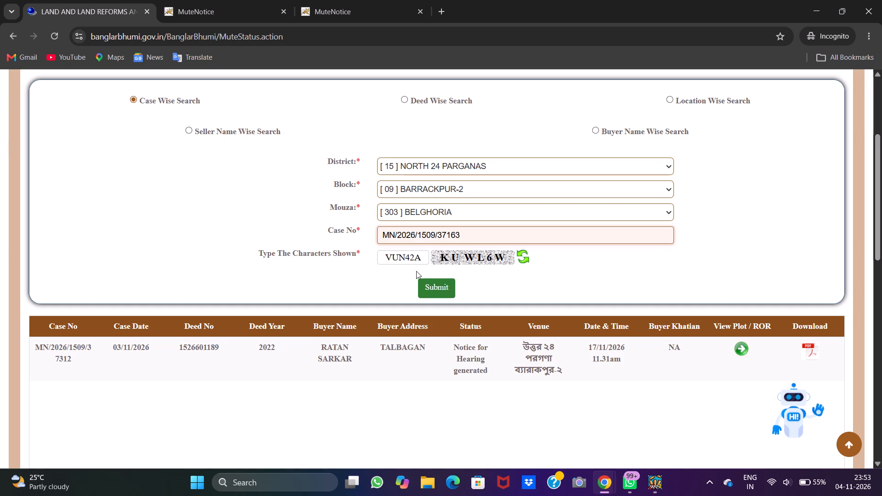
{"action": "double_click", "coordinate": [409, 261]}
{"action": "type", "text": "KUWL"}
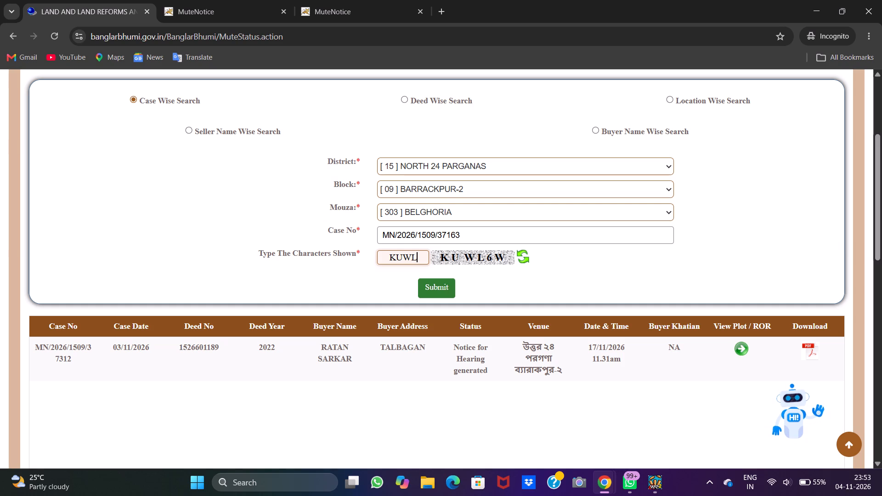
{"action": "type", "text": "6W"}
{"action": "key", "text": "Return"}
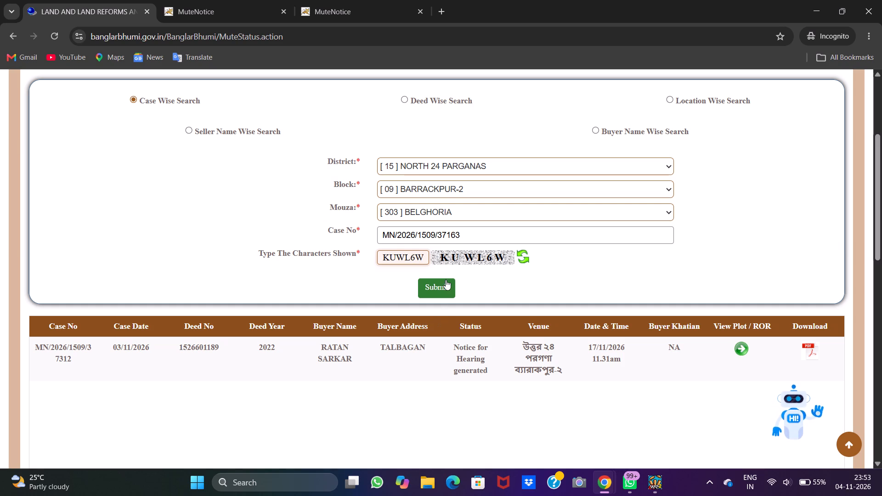
{"action": "left_click", "coordinate": [446, 279]}
{"action": "scroll", "coordinate": [446, 280], "scroll_direction": "down", "scroll_amount": 2}
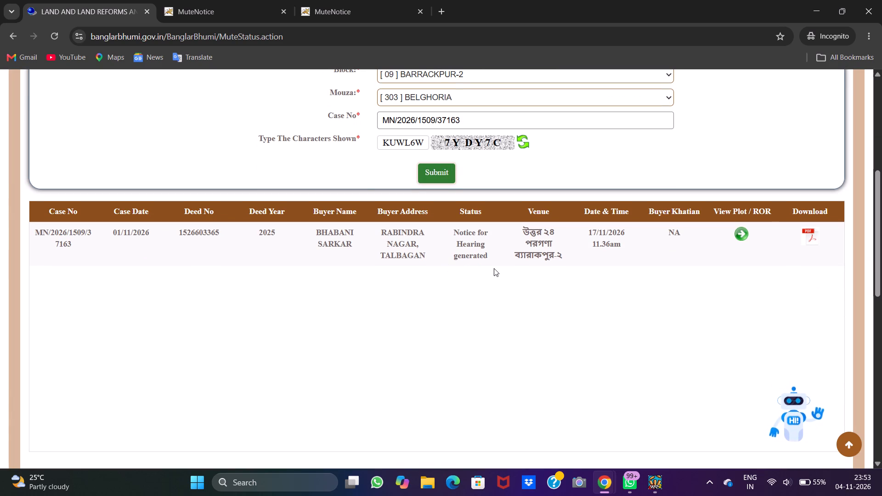
{"action": "left_click", "coordinate": [819, 240]}
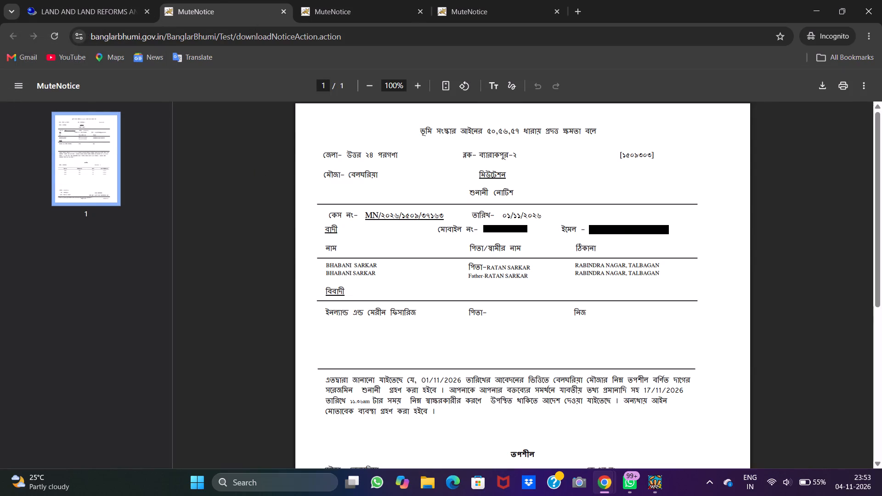
{"action": "scroll", "coordinate": [409, 318], "scroll_direction": "down", "scroll_amount": 3}
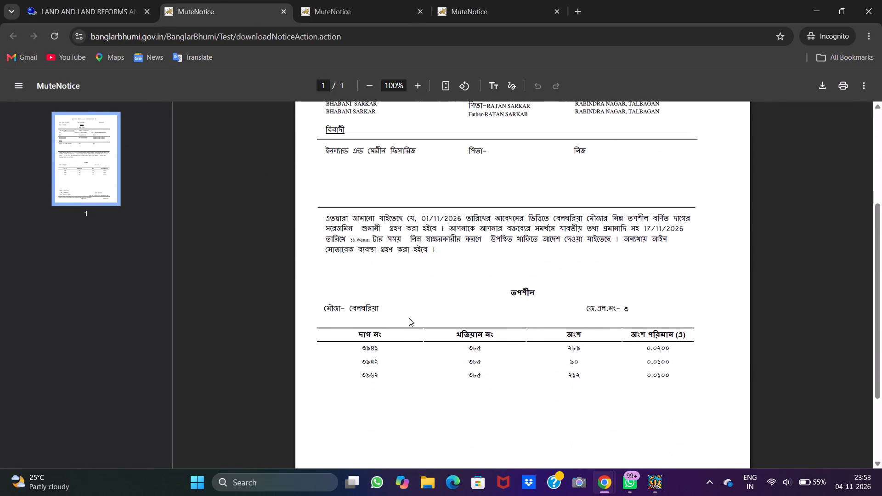
{"action": "left_click", "coordinate": [148, 0]}
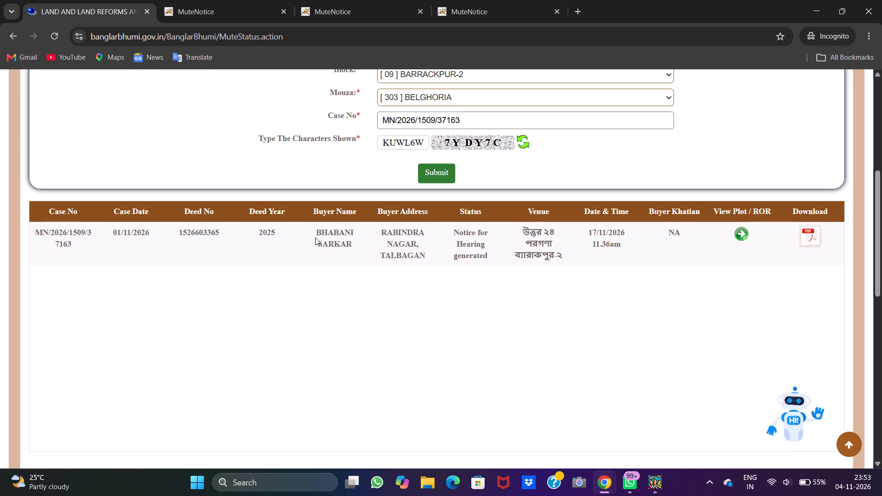
{"action": "scroll", "coordinate": [315, 237], "scroll_direction": "up", "scroll_amount": 1}
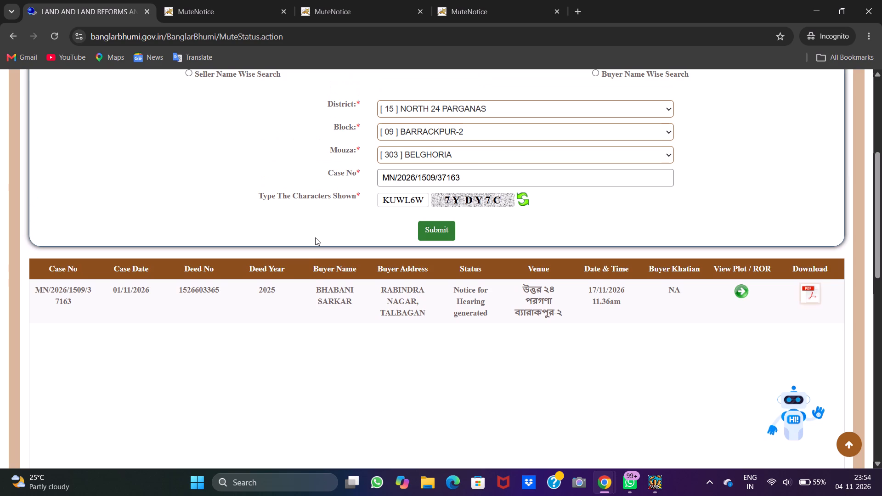
{"action": "scroll", "coordinate": [315, 237], "scroll_direction": "up", "scroll_amount": 2}
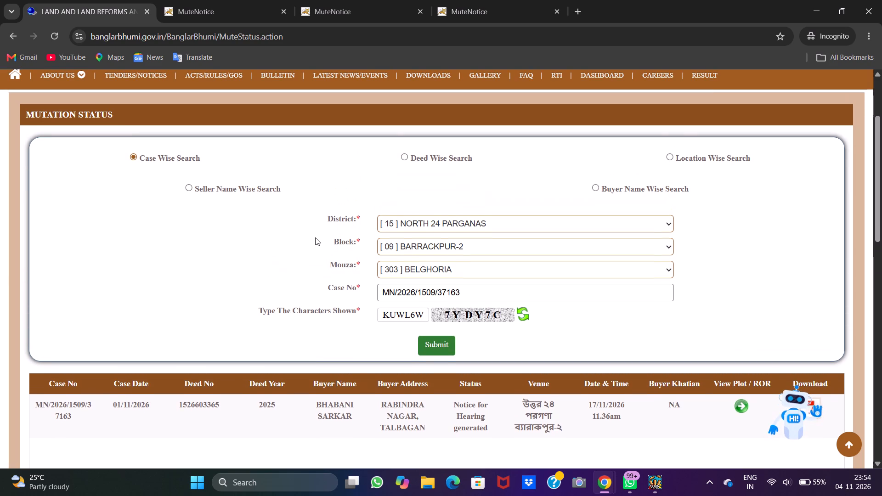
{"action": "scroll", "coordinate": [315, 237], "scroll_direction": "down", "scroll_amount": 1}
{"action": "scroll", "coordinate": [315, 237], "scroll_direction": "up", "scroll_amount": 2}
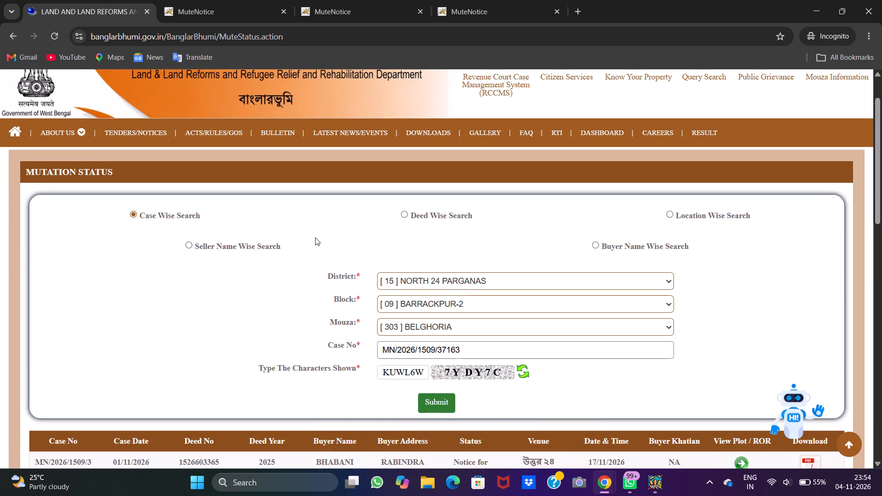
{"action": "scroll", "coordinate": [315, 237], "scroll_direction": "up", "scroll_amount": 2}
{"action": "scroll", "coordinate": [315, 237], "scroll_direction": "down", "scroll_amount": 2}
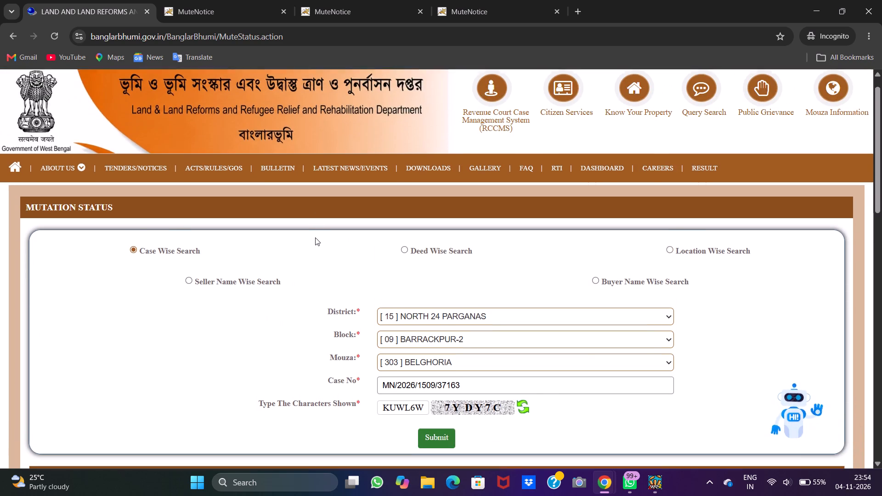
{"action": "scroll", "coordinate": [315, 237], "scroll_direction": "down", "scroll_amount": 1}
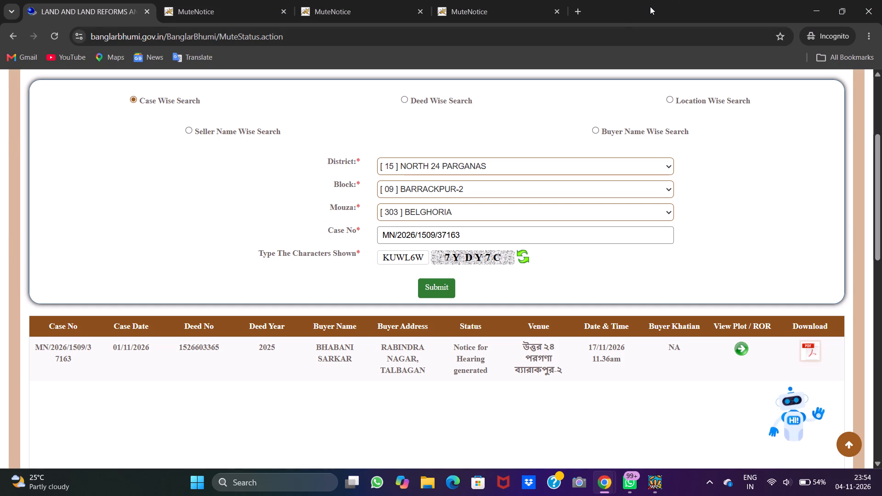
{"action": "scroll", "coordinate": [355, 234], "scroll_direction": "down", "scroll_amount": 3}
Open the Online Fees Calculator from Citizen Services and examine its request type, location, plot, khatian, share area and captcha fields.
{"action": "scroll", "coordinate": [355, 234], "scroll_direction": "up", "scroll_amount": 4}
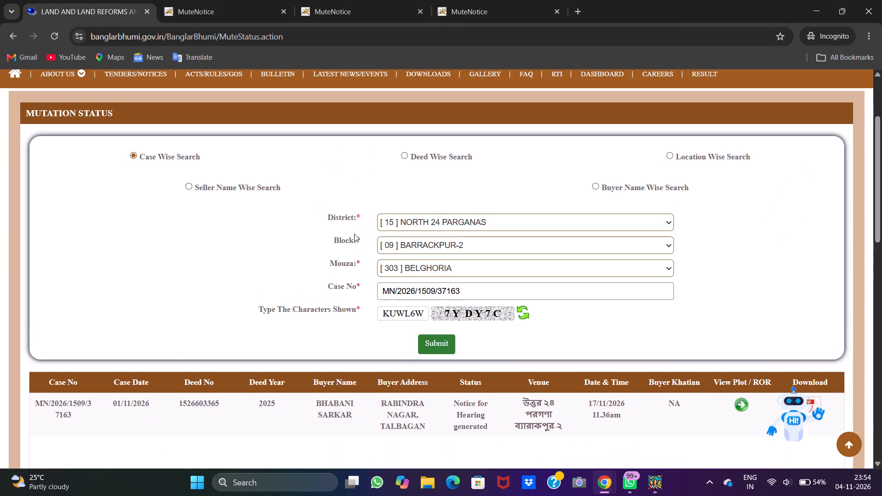
{"action": "scroll", "coordinate": [354, 234], "scroll_direction": "up", "scroll_amount": 3}
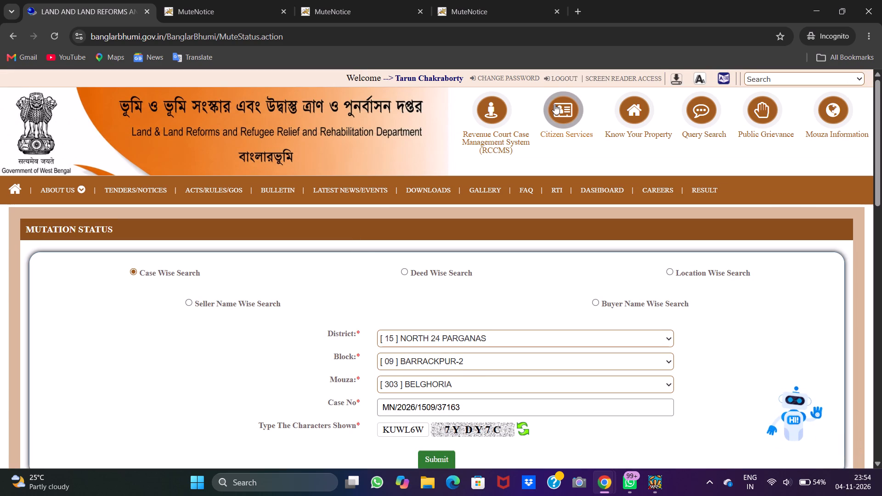
{"action": "left_click", "coordinate": [554, 104]}
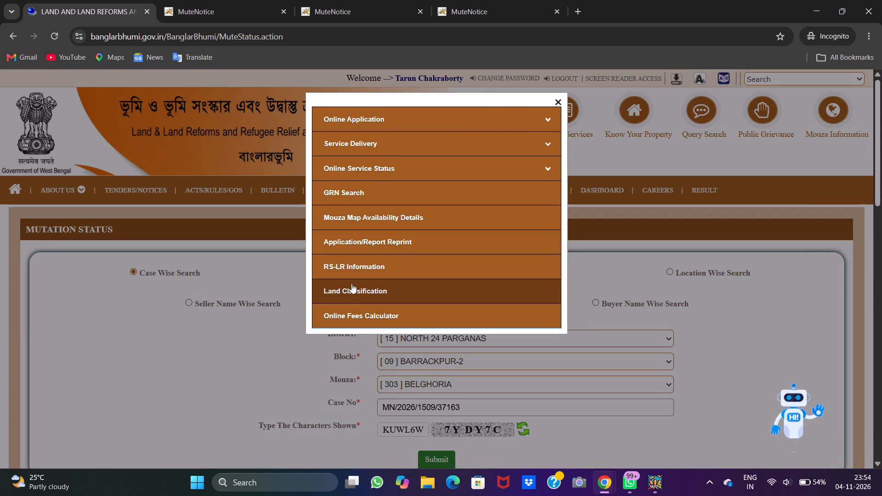
{"action": "left_click", "coordinate": [362, 320]}
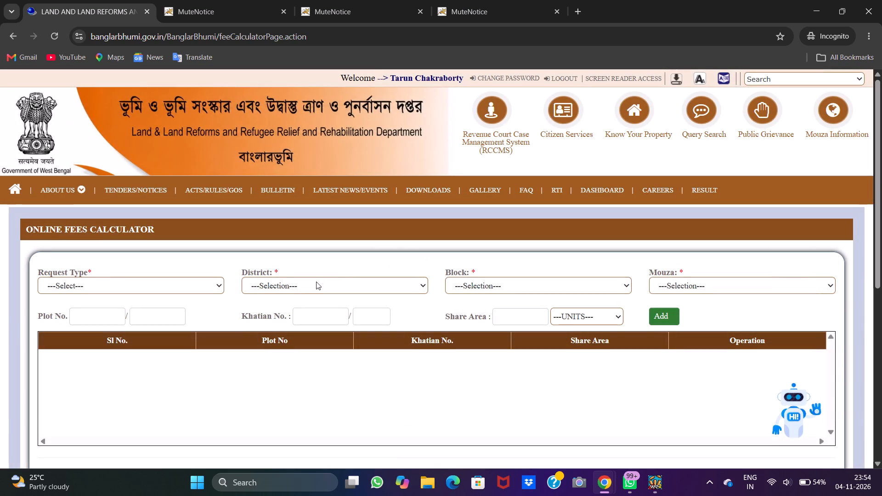
{"action": "scroll", "coordinate": [293, 287], "scroll_direction": "down", "scroll_amount": 1}
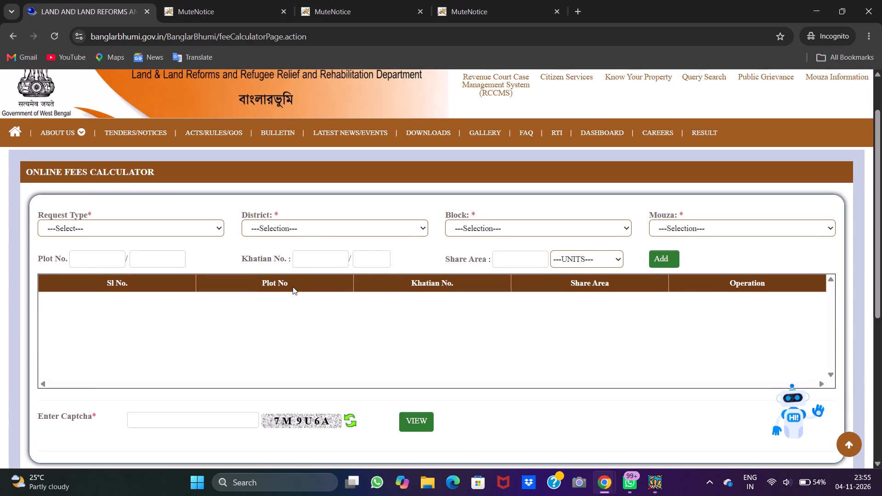
{"action": "scroll", "coordinate": [293, 287], "scroll_direction": "down", "scroll_amount": 2}
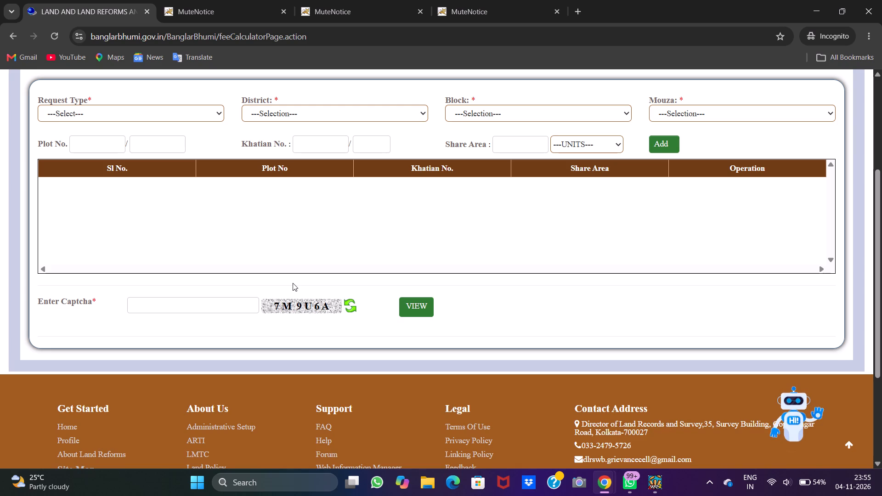
{"action": "scroll", "coordinate": [293, 283], "scroll_direction": "down", "scroll_amount": 1}
{"action": "scroll", "coordinate": [293, 283], "scroll_direction": "up", "scroll_amount": 2}
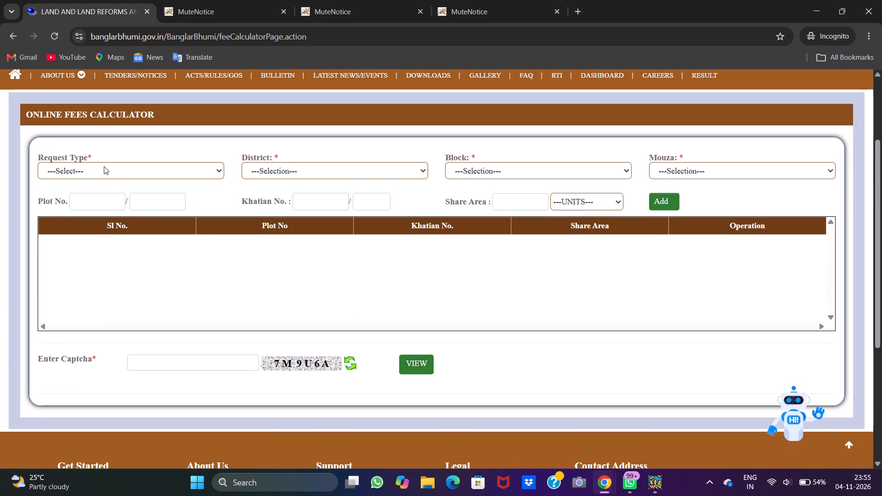
{"action": "left_click", "coordinate": [773, 306]}
{"action": "scroll", "coordinate": [773, 306], "scroll_direction": "down", "scroll_amount": 2}
{"action": "scroll", "coordinate": [773, 306], "scroll_direction": "up", "scroll_amount": 9}
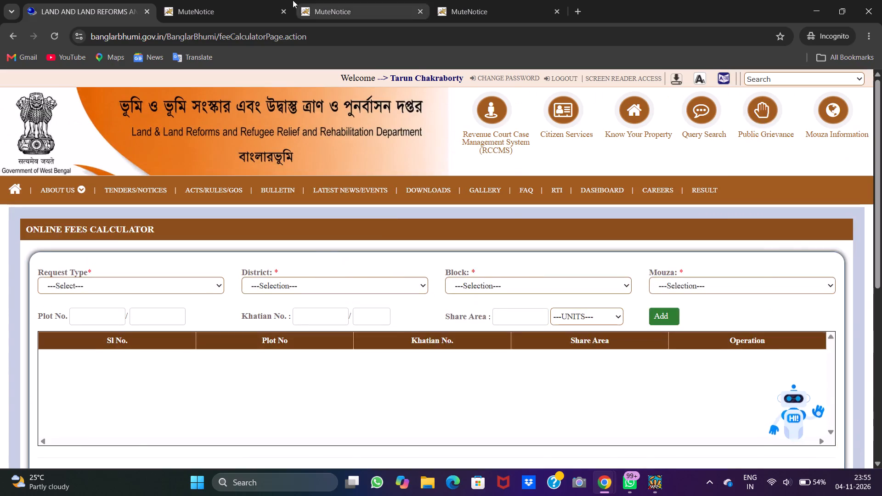
{"action": "left_click", "coordinate": [229, 0]}
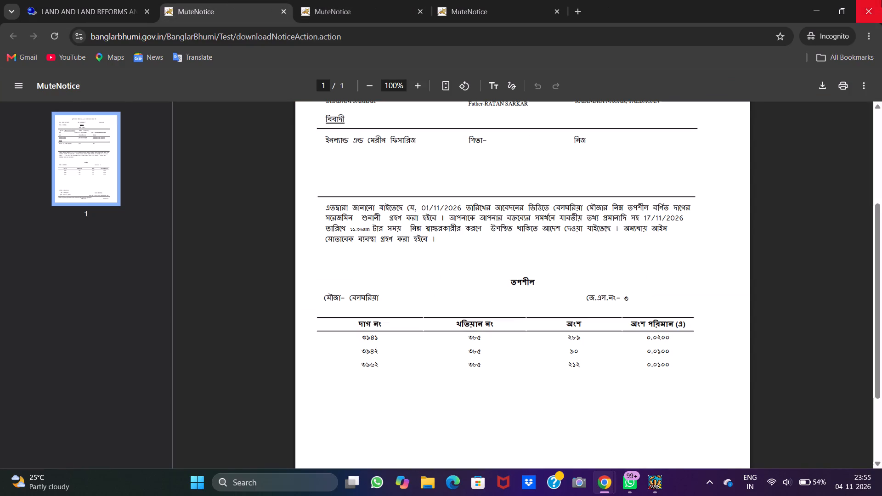